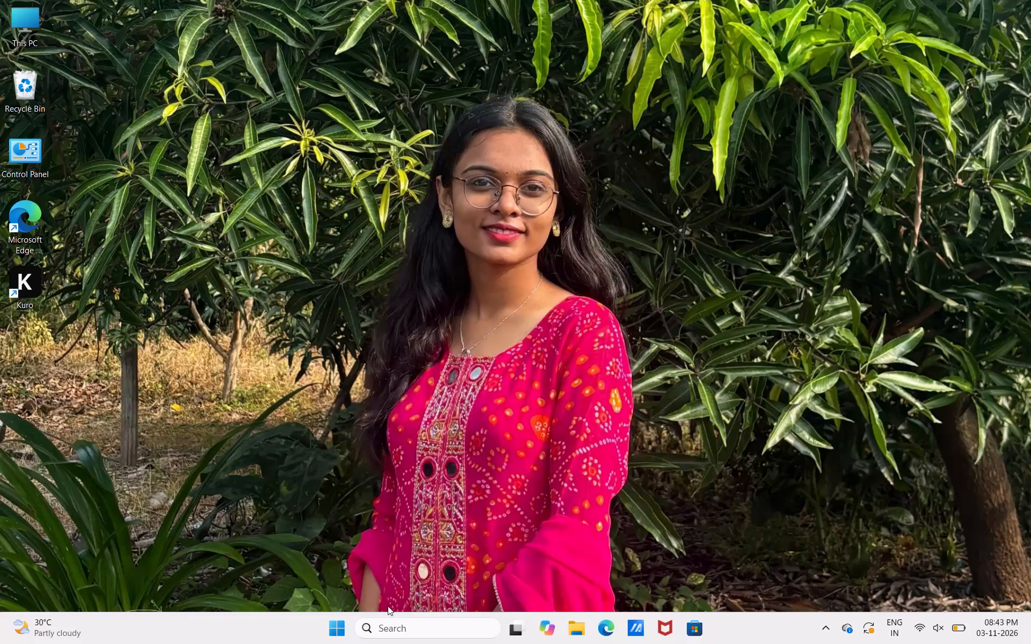
Launch PowerPoint from the recent searches and bring its start screen into full view.
click(409, 624)
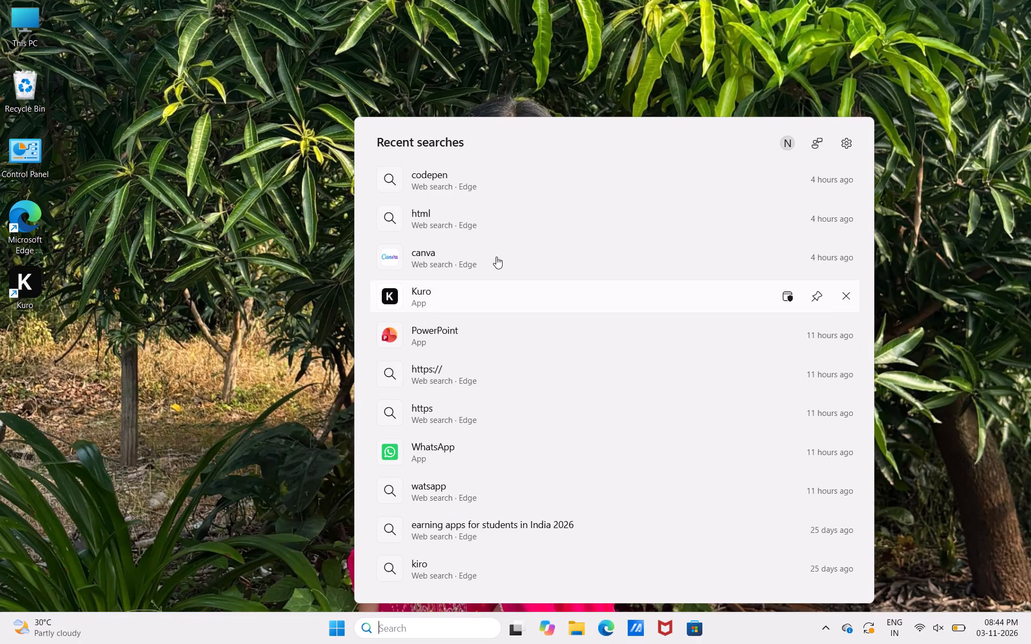
double_click(454, 342)
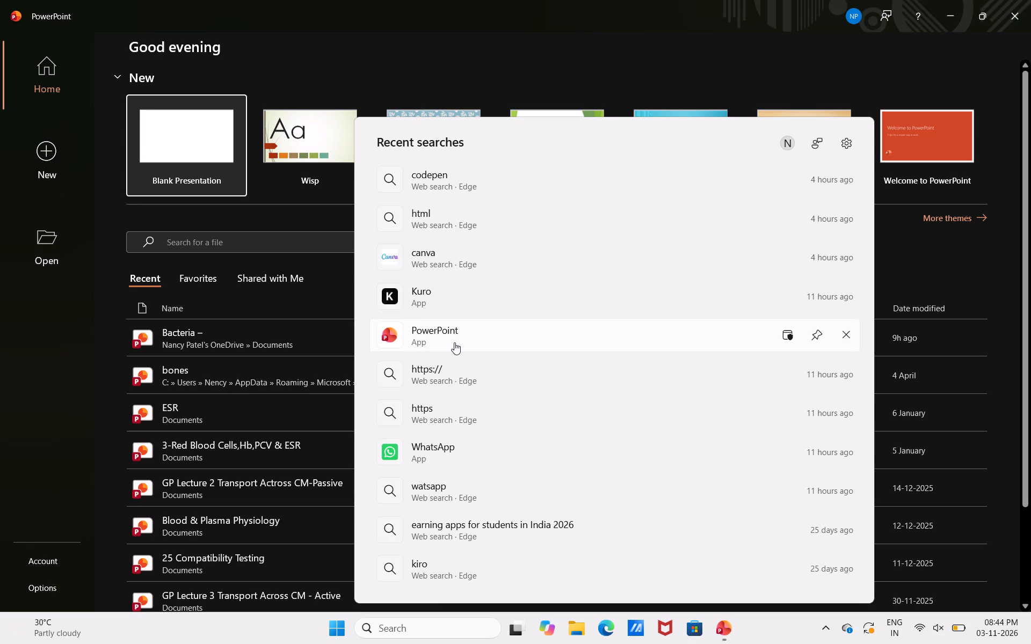
click(57, 345)
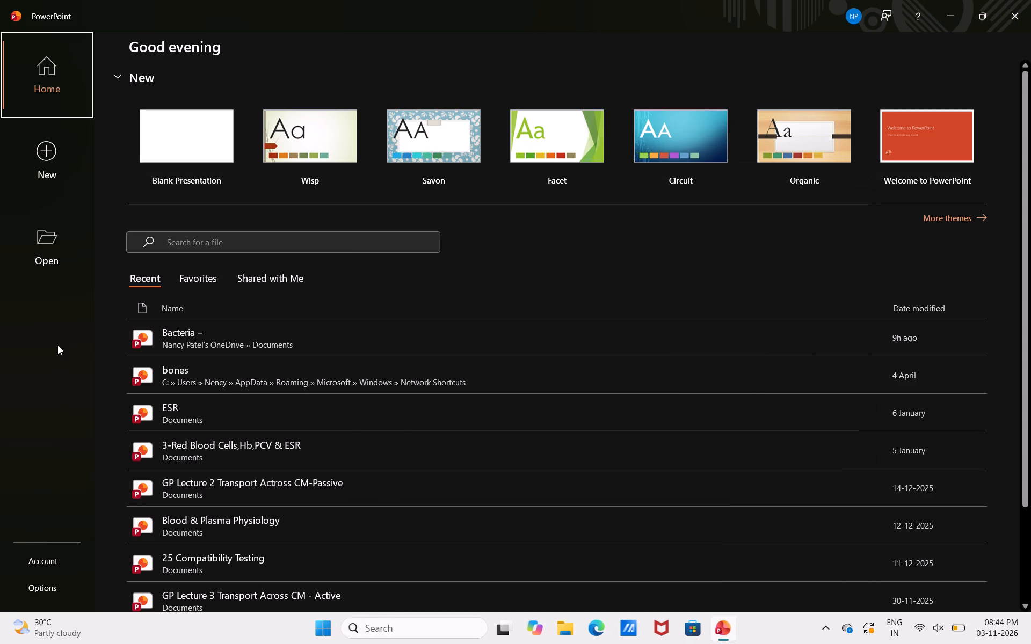
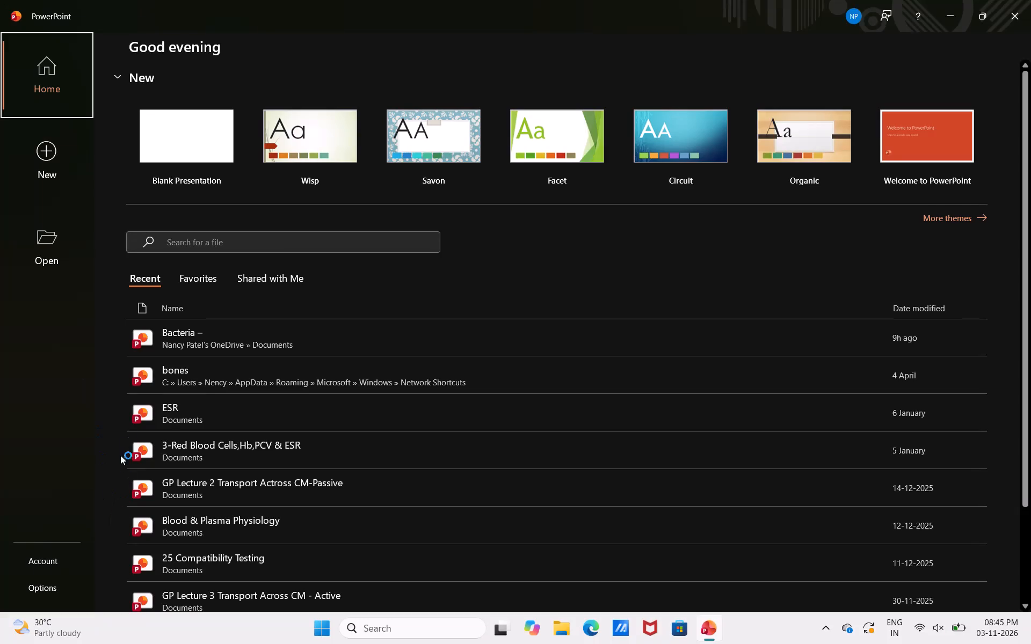
Open the recent presentation "Bacteria –" and dismiss the battery care notification.
double_click(168, 335)
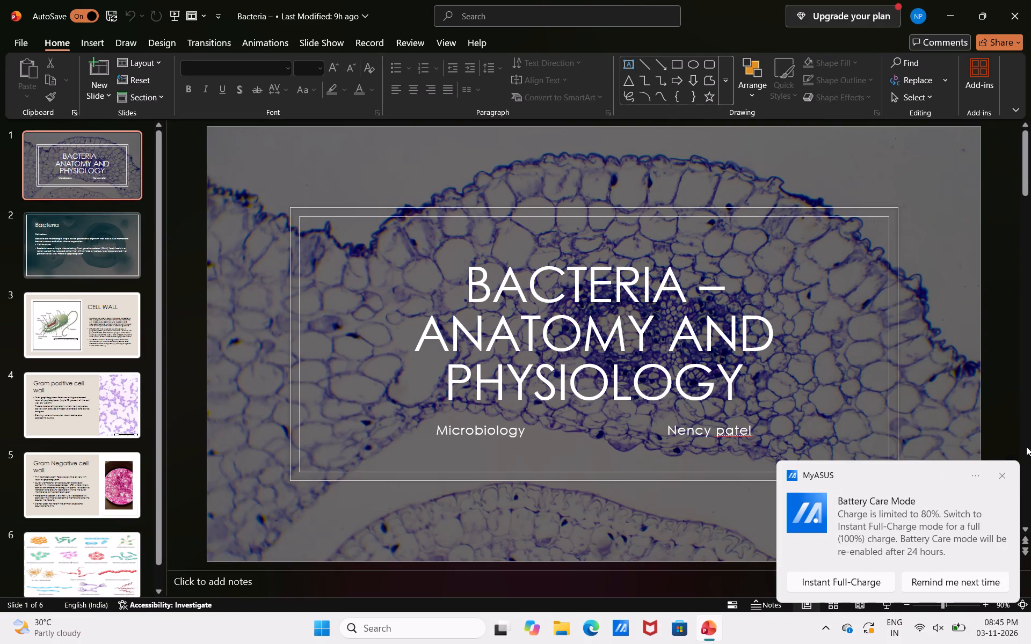
click(1003, 475)
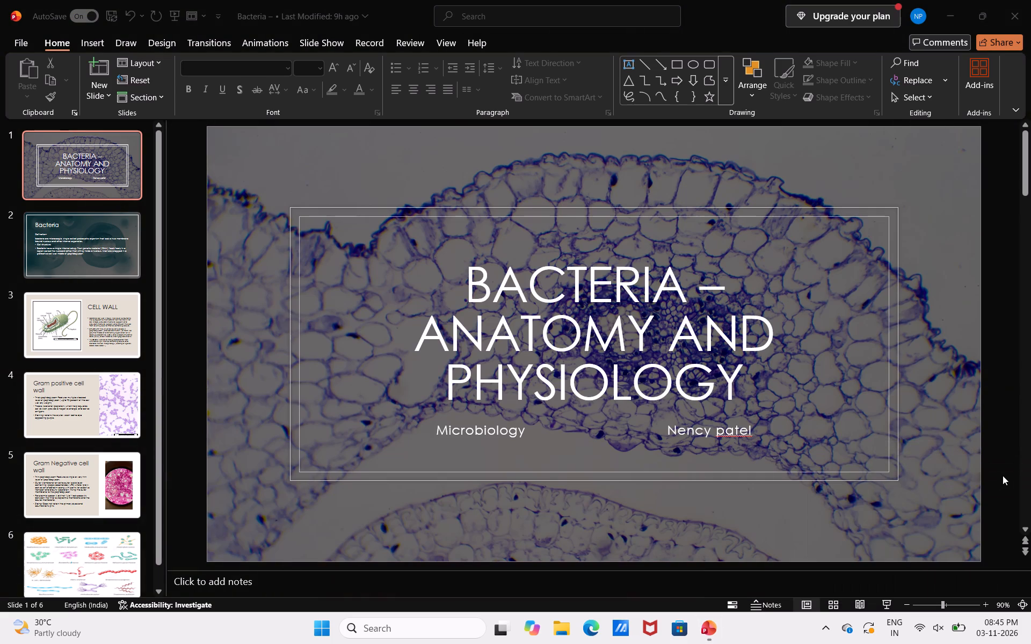
Run the slide show, view each slide through to the bacteria species picture, and go back to the title slide.
click(888, 607)
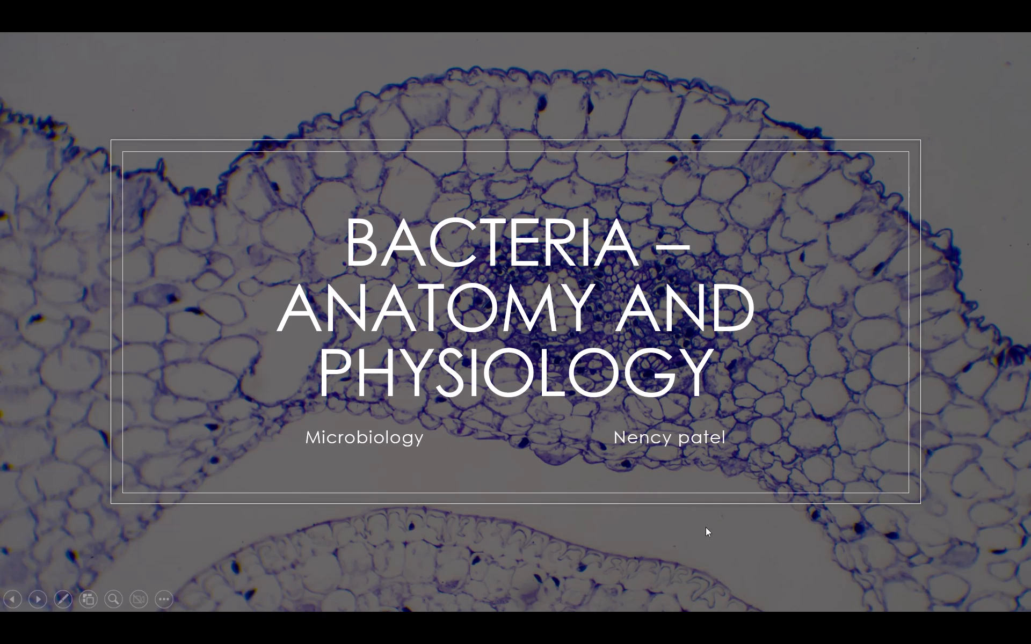
click(703, 443)
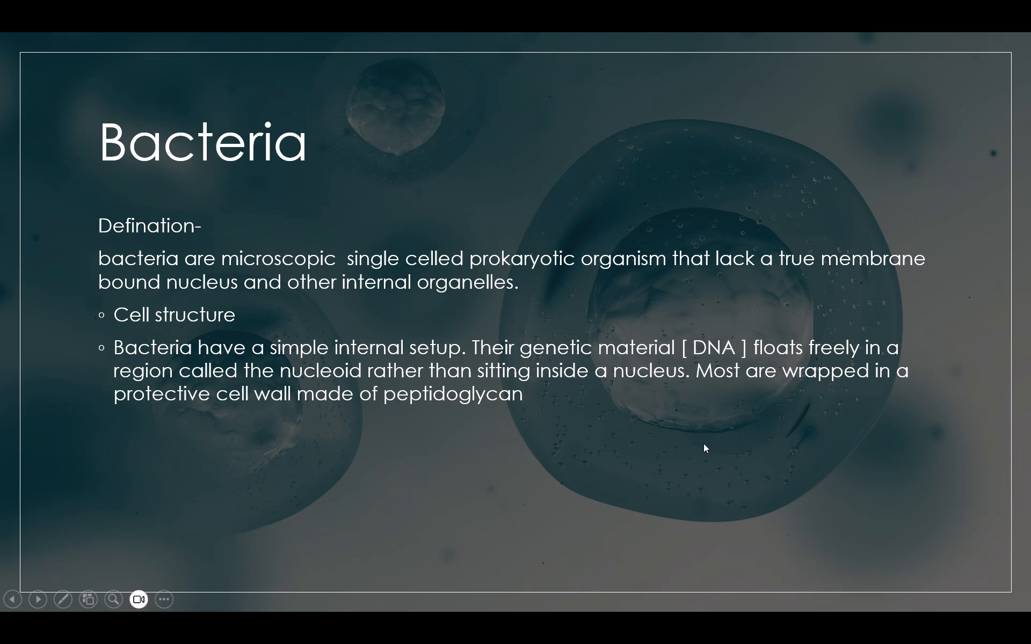
click(703, 443)
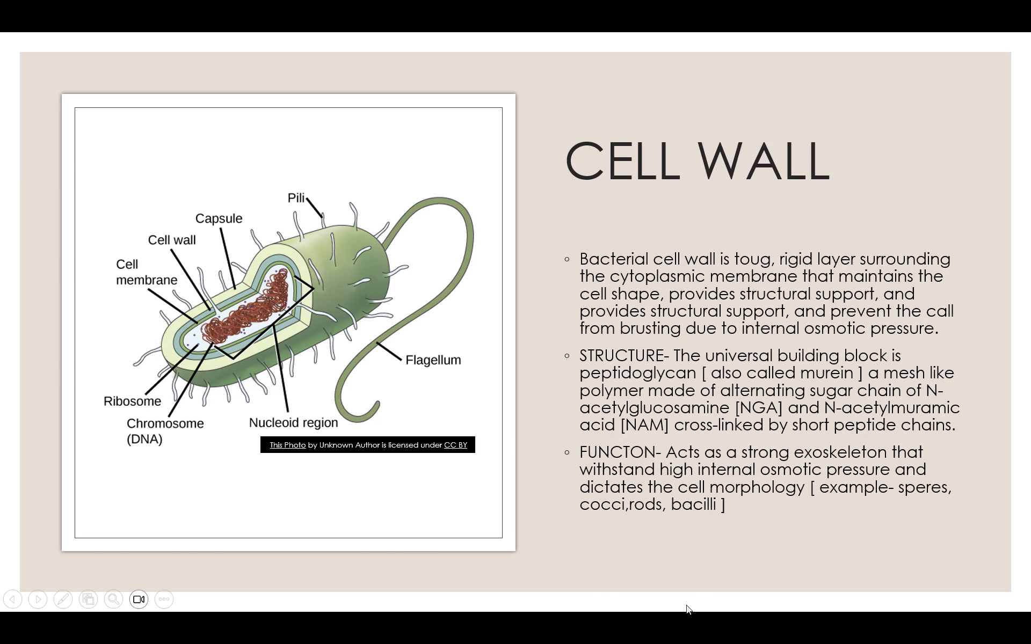
key(Right)
key(Right)
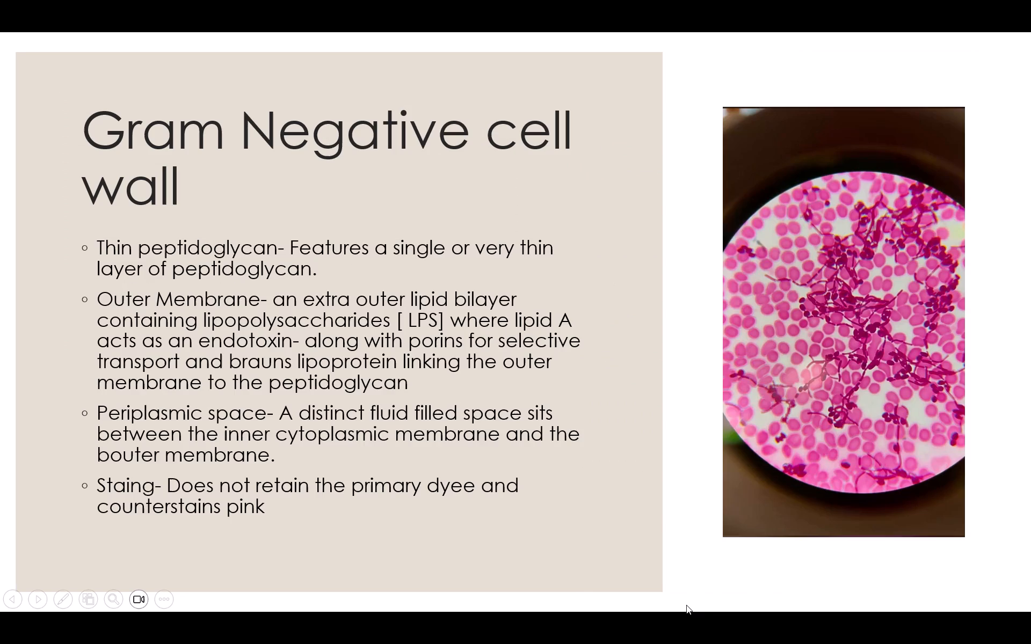
key(Right)
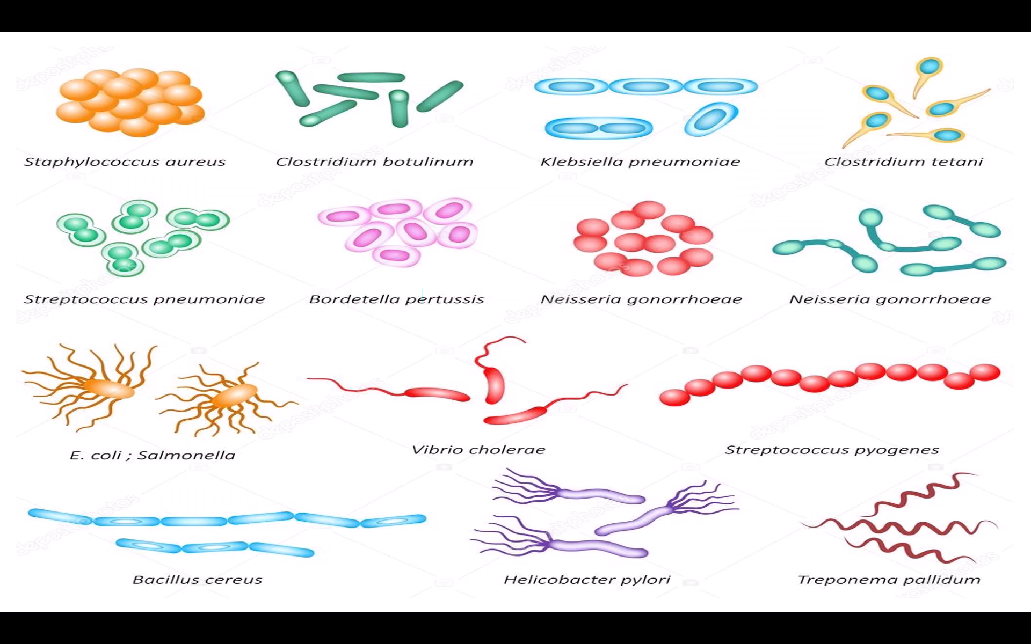
key(Left)
key(Left)
key(Left)
key(Left)
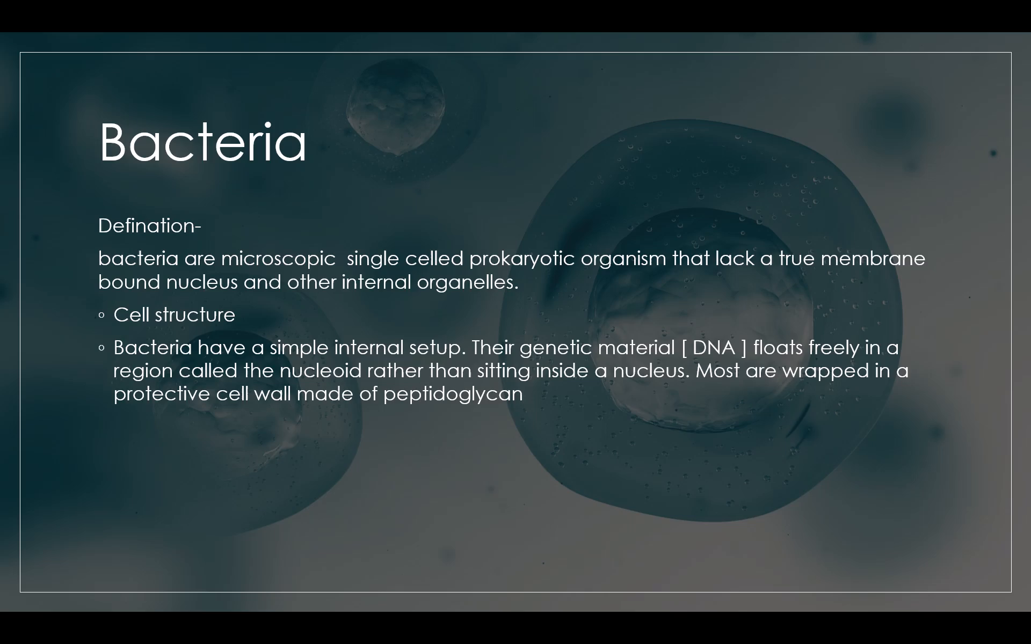
key(Left)
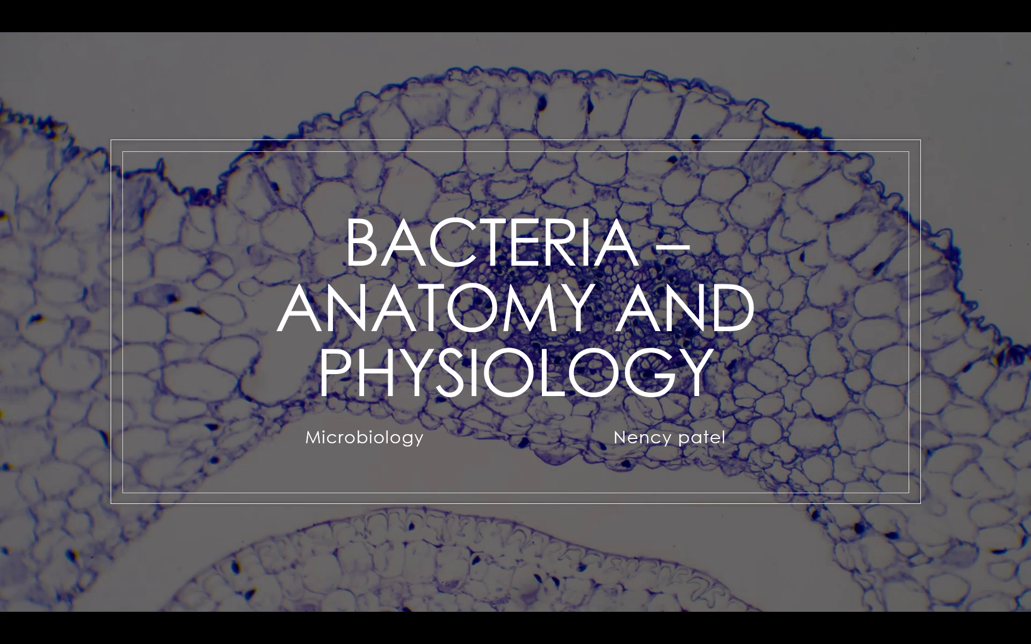
Read through the slides again from the title to the last one and end the slide show.
key(Right)
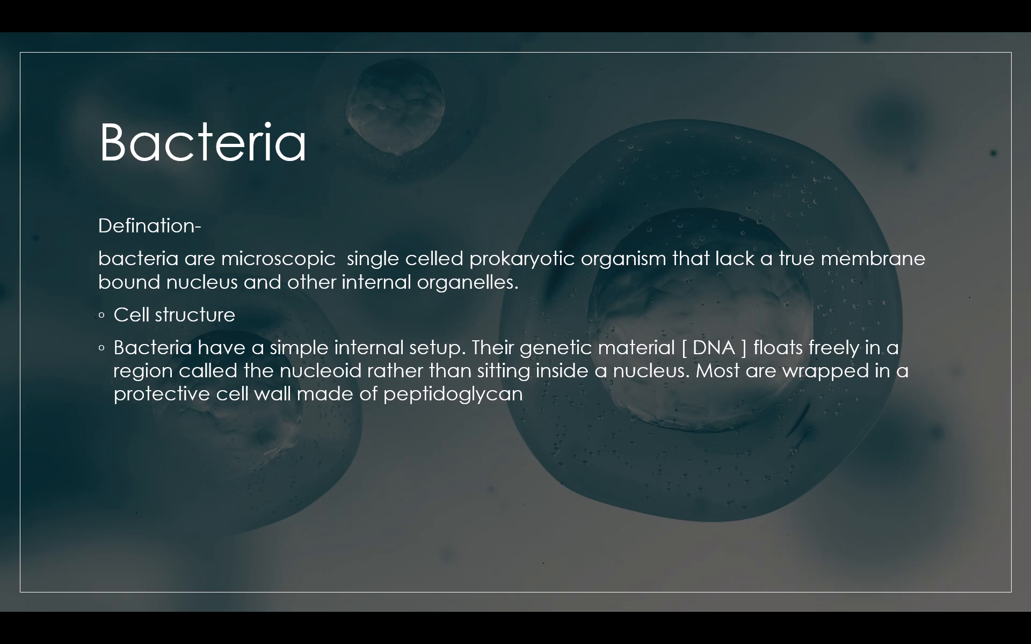
key(Left)
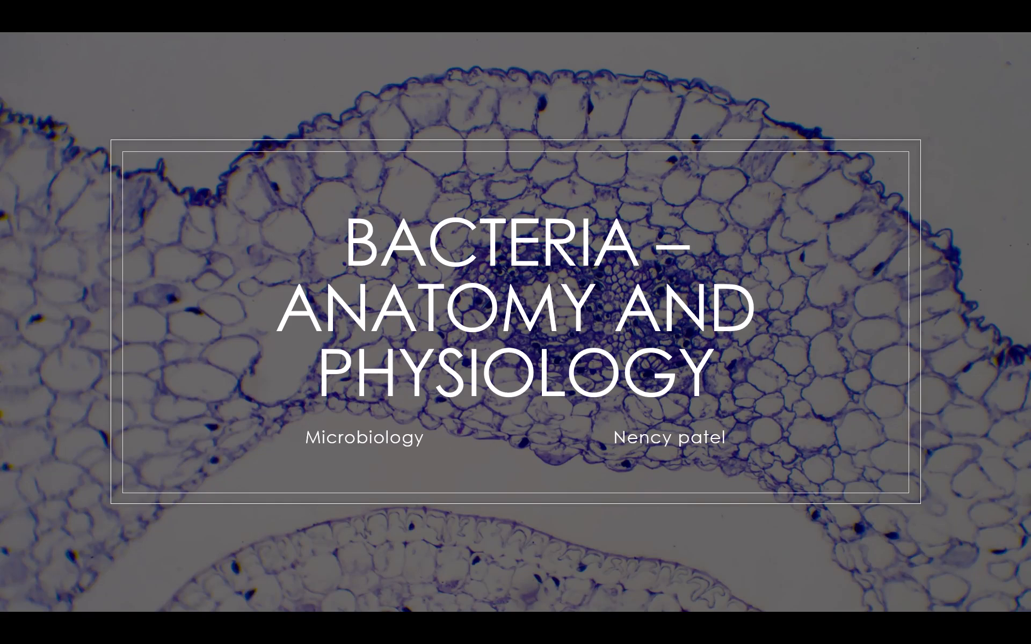
key(Right)
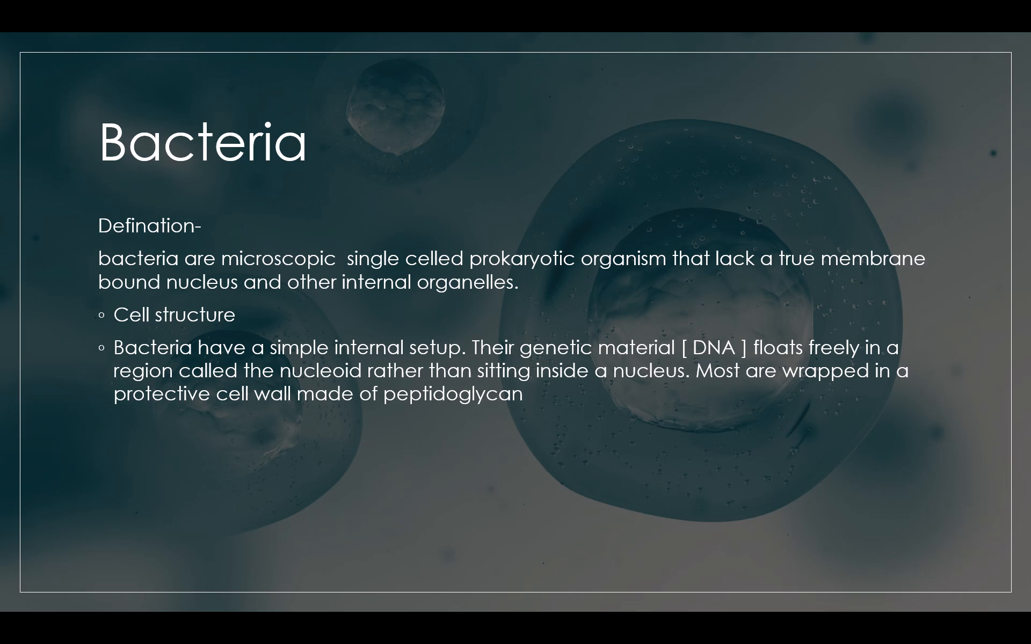
key(Right)
key(Right)
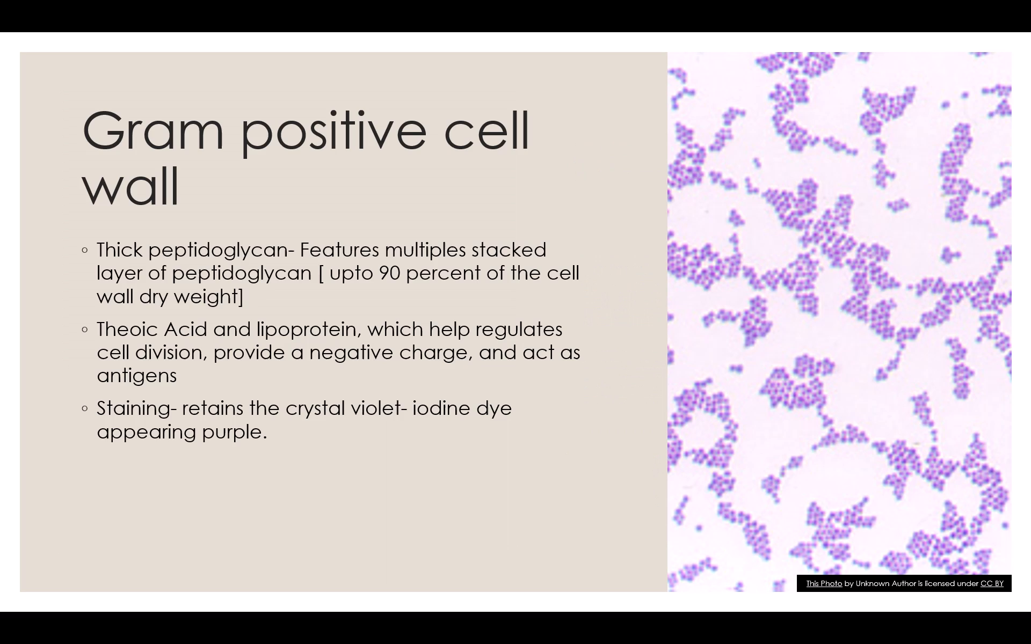
key(Right)
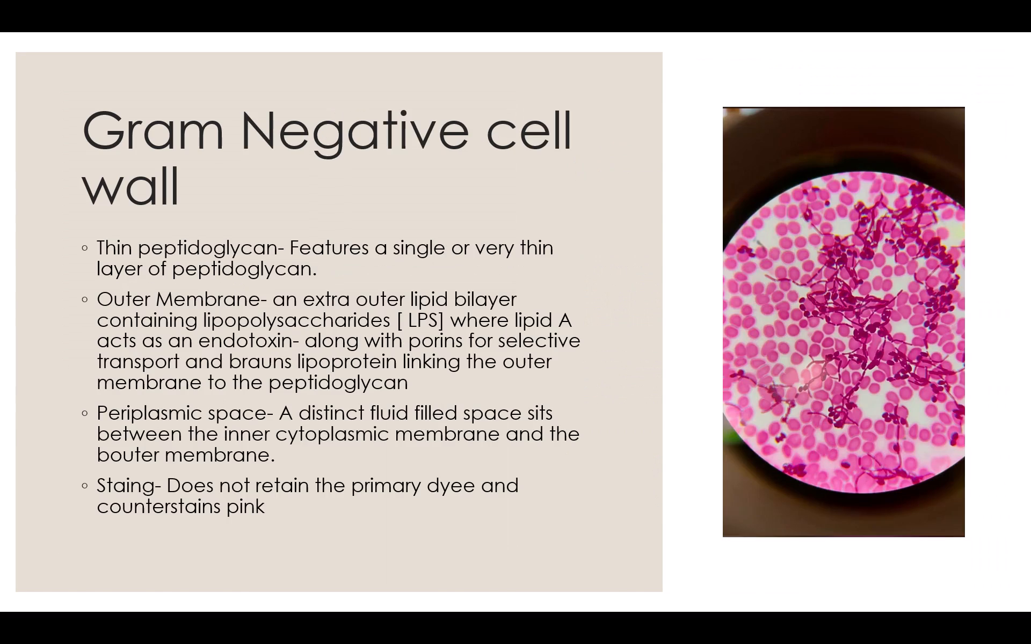
key(Right)
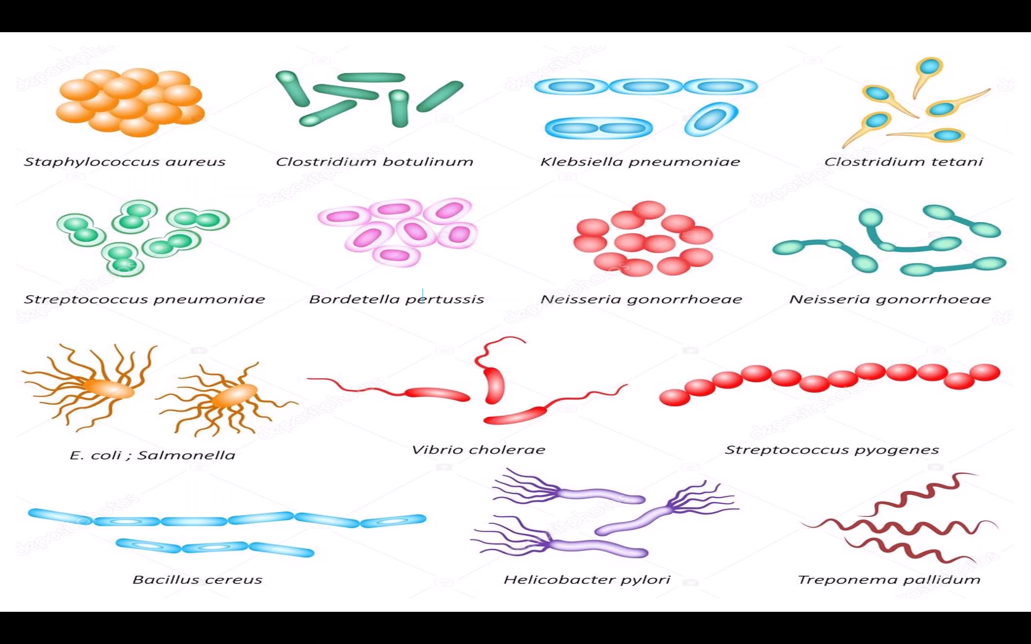
key(Escape)
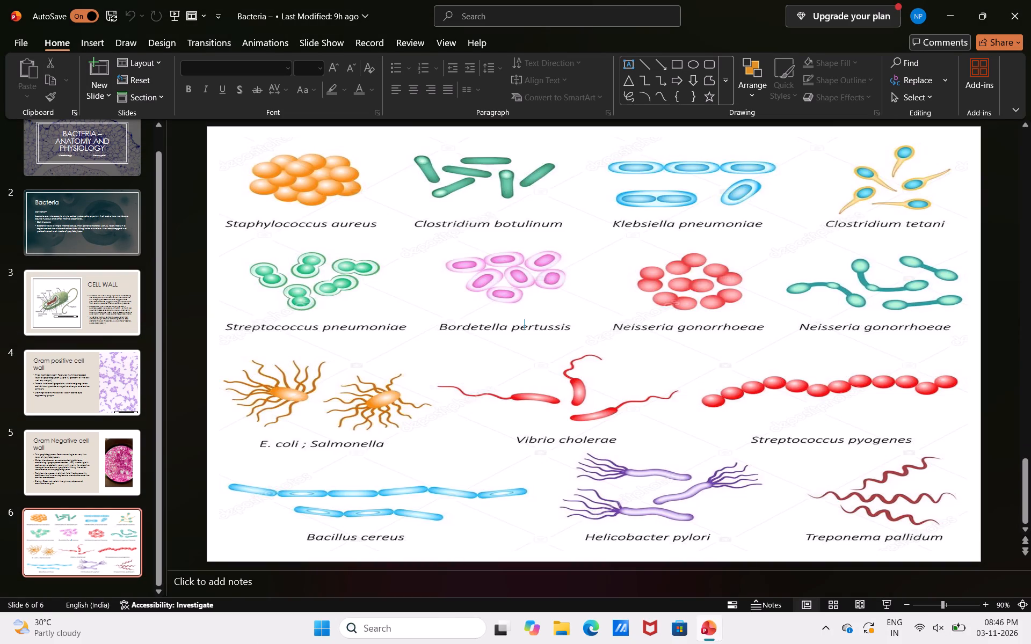
Add a new slide with the Blank layout after slide 6.
click(112, 94)
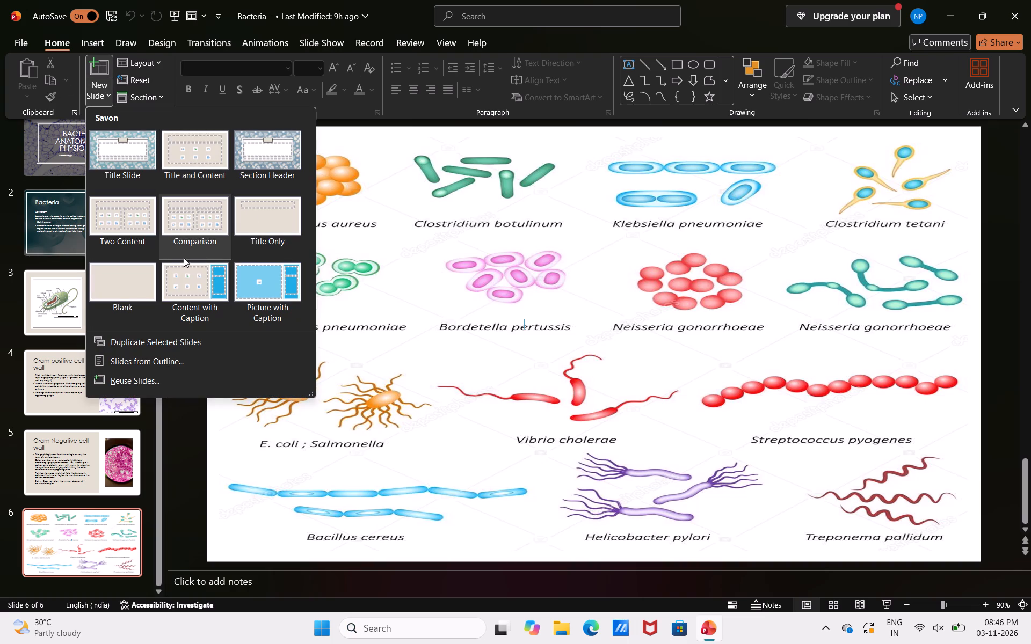
click(128, 284)
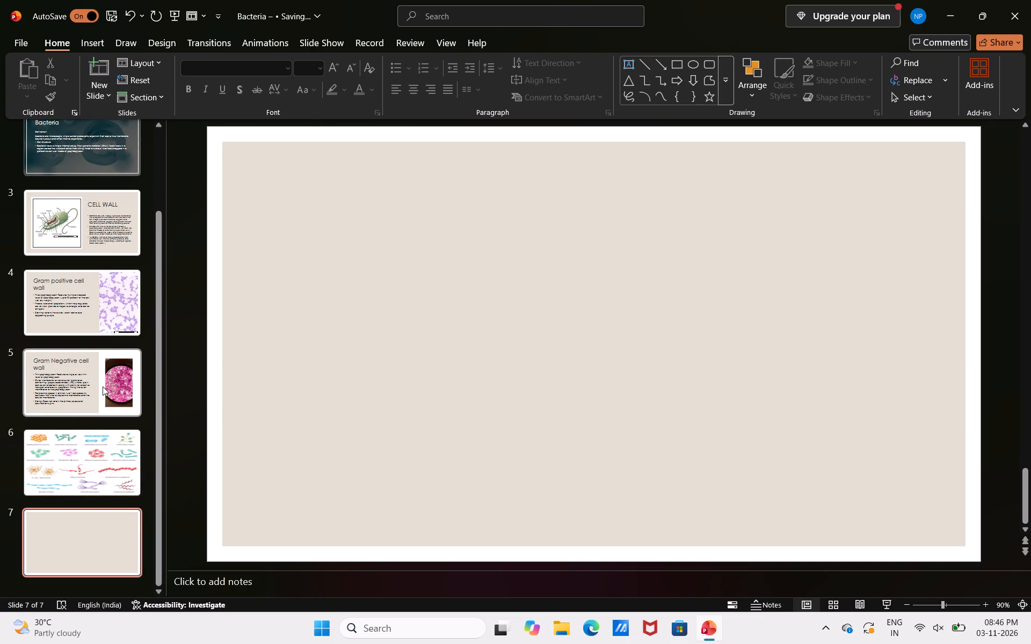
Search the online pictures for "shape of bacteria" to illustrate the blank slide, dismissing the autosave tip.
click(90, 47)
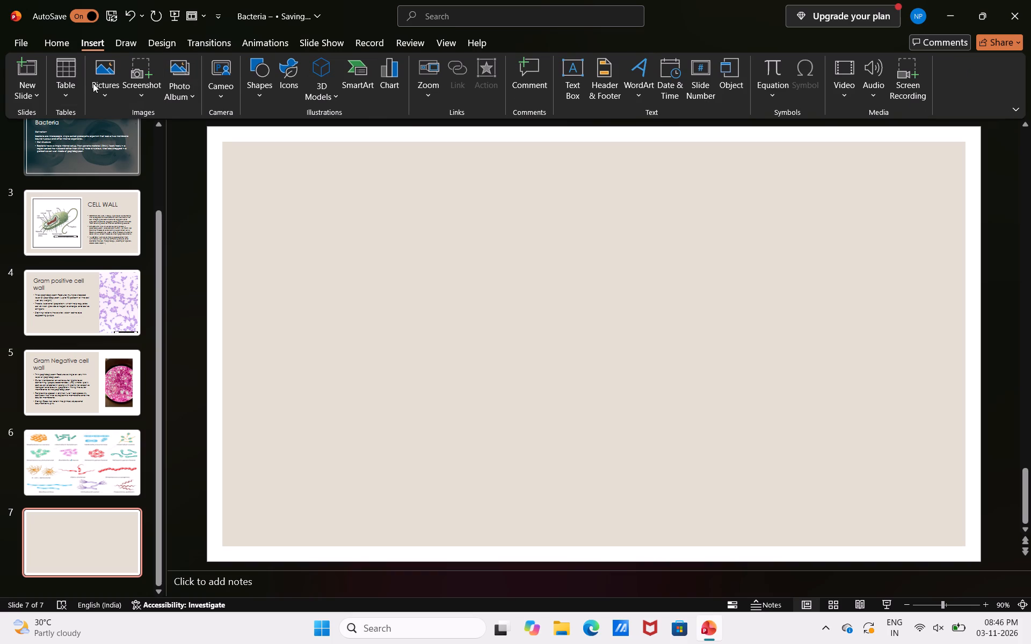
click(101, 89)
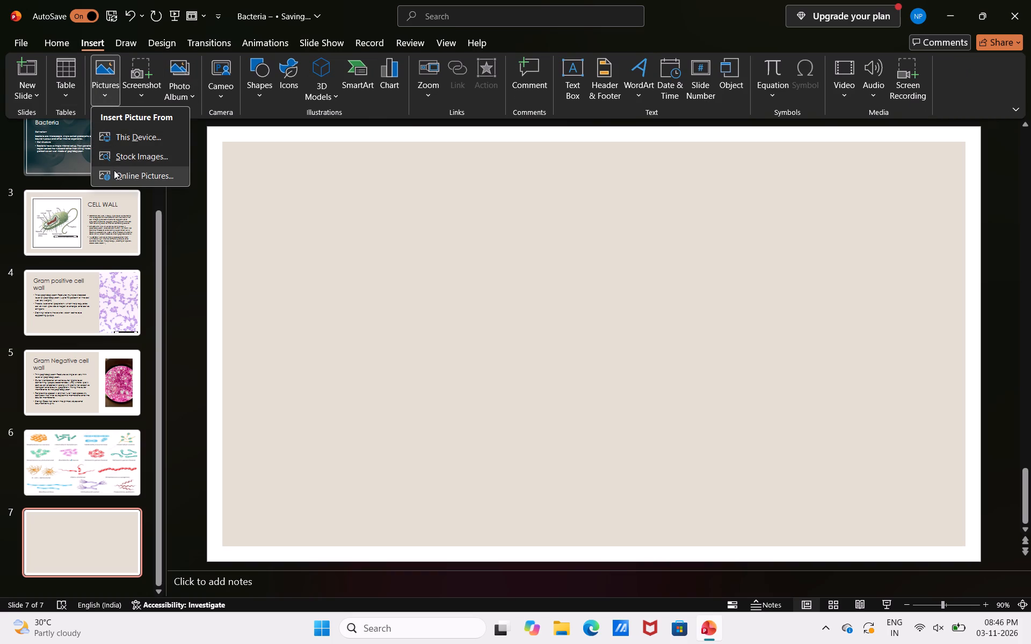
double_click(114, 170)
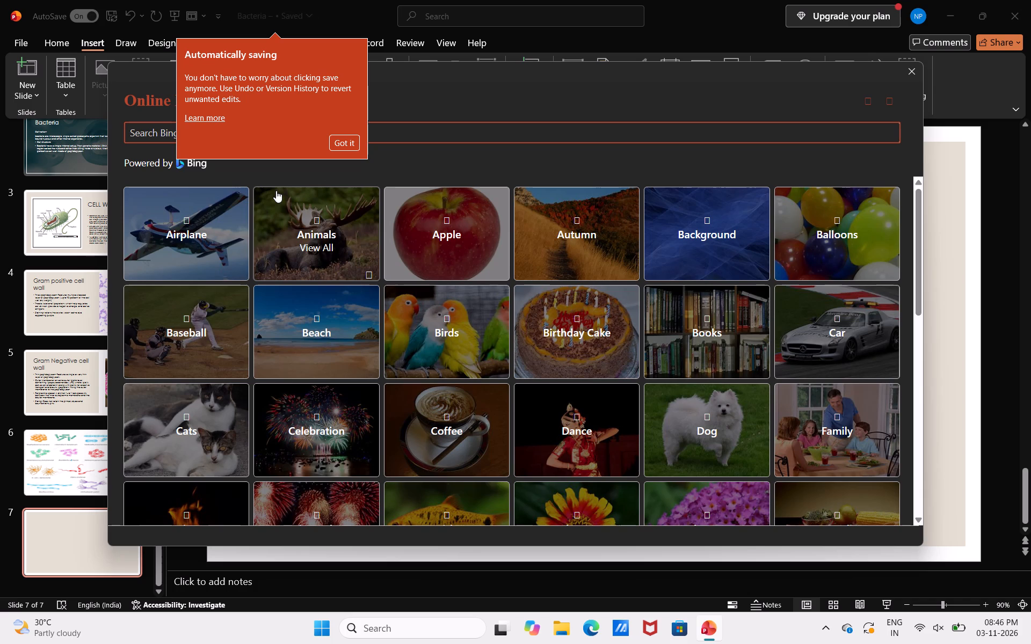
click(132, 129)
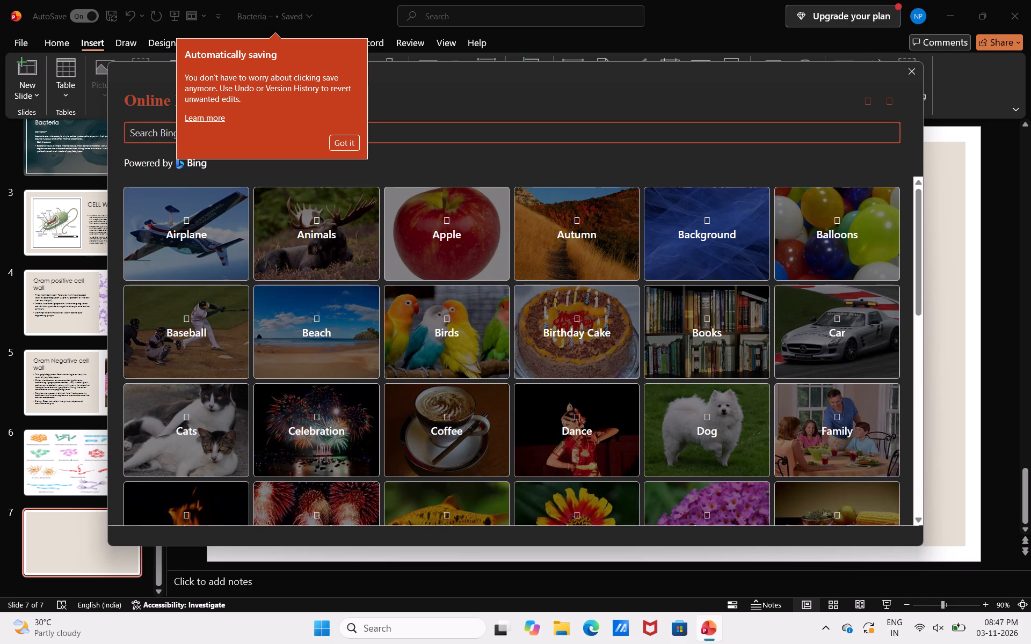
text(shape)
text(of)
key(BackSpace)
key(BackSpace)
key(space)
text(of)
key(space)
click(350, 141)
text(bacteria)
key(Return)
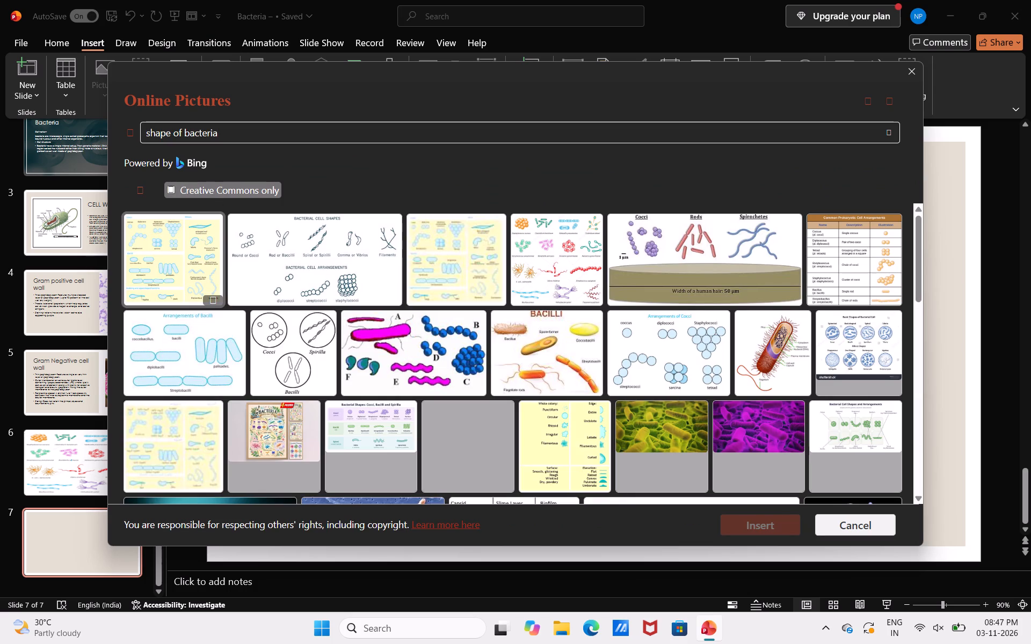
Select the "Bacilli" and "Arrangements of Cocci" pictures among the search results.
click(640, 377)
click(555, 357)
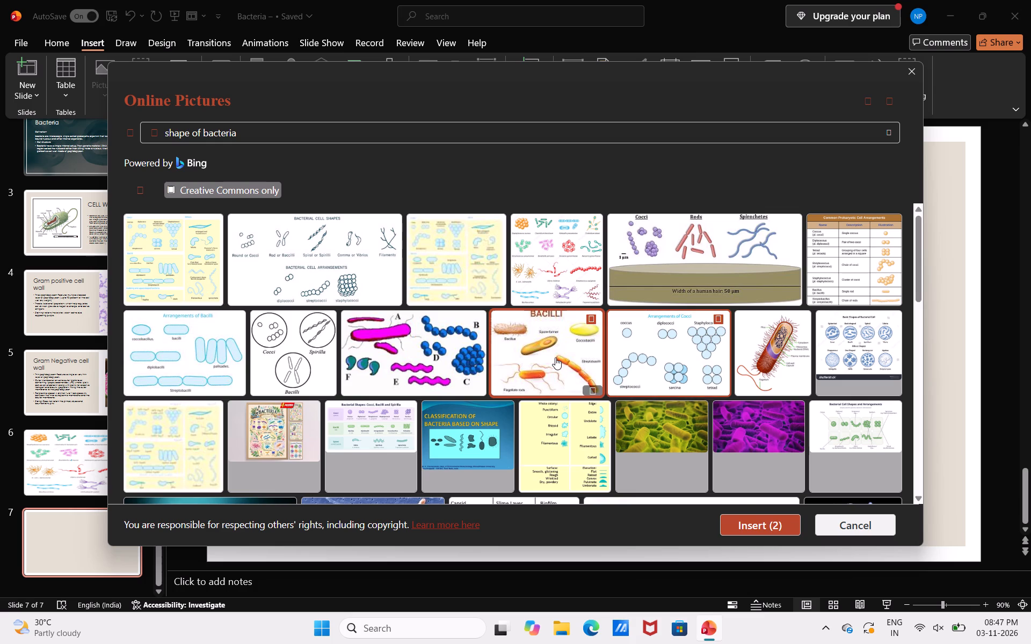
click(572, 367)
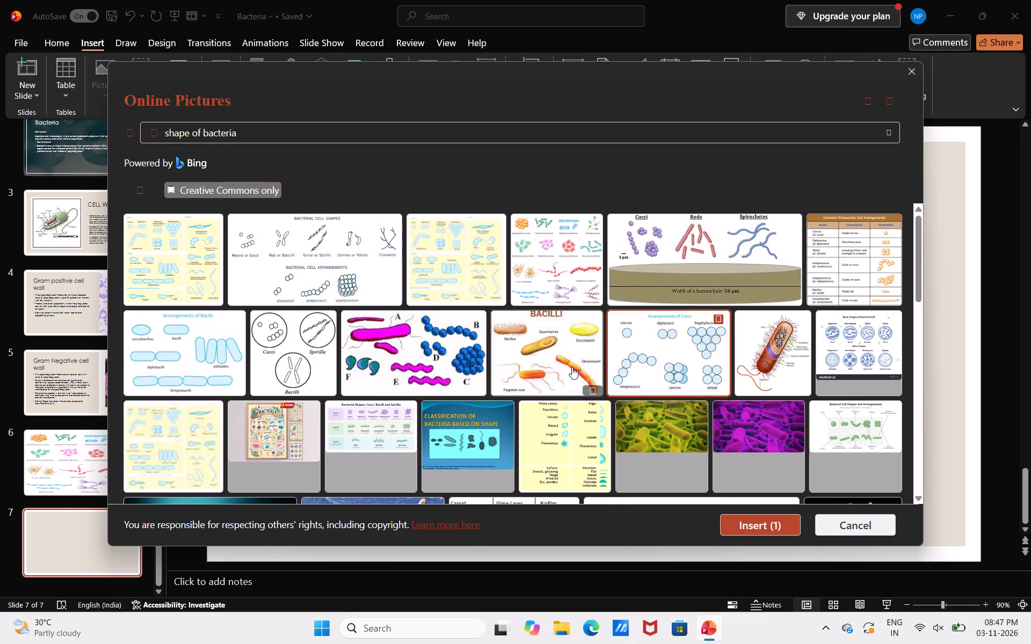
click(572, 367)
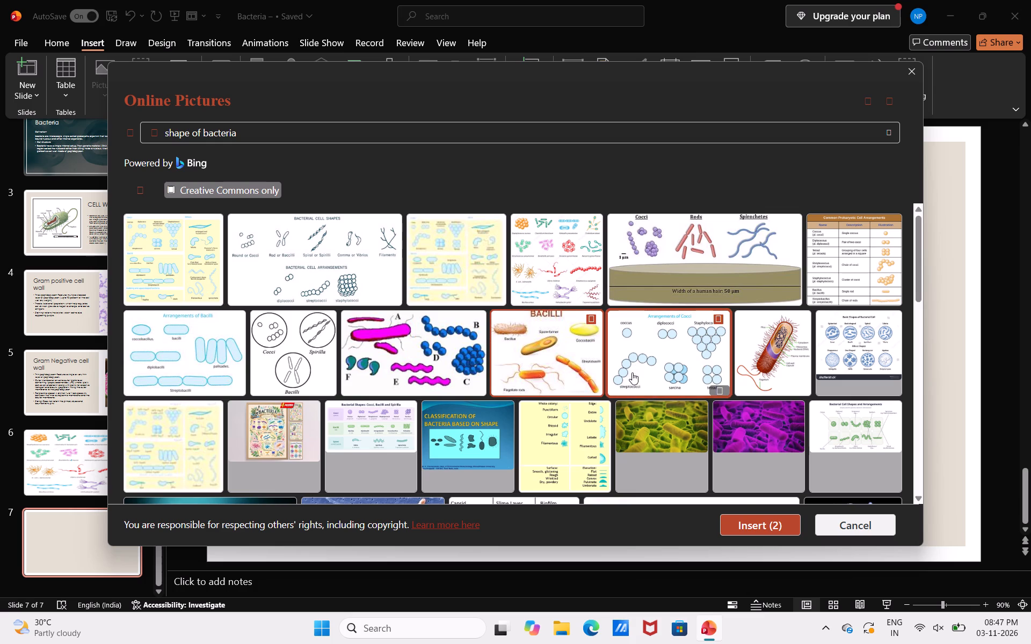
Look through the remaining "shape of bacteria" results for a picture that suits the blank slide.
scroll(627, 450, down, 1)
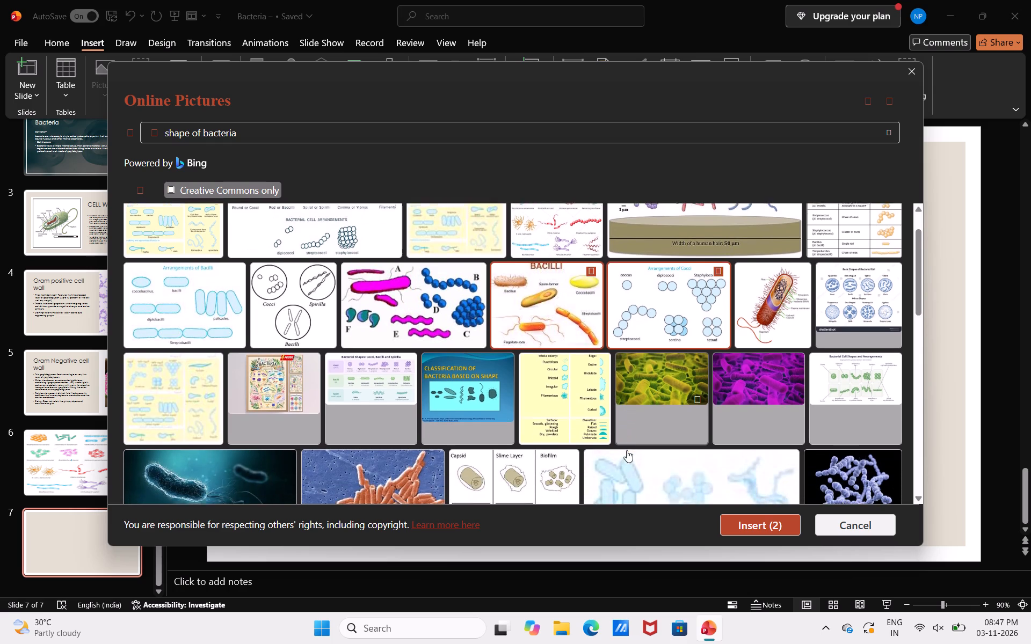
scroll(627, 450, down, 3)
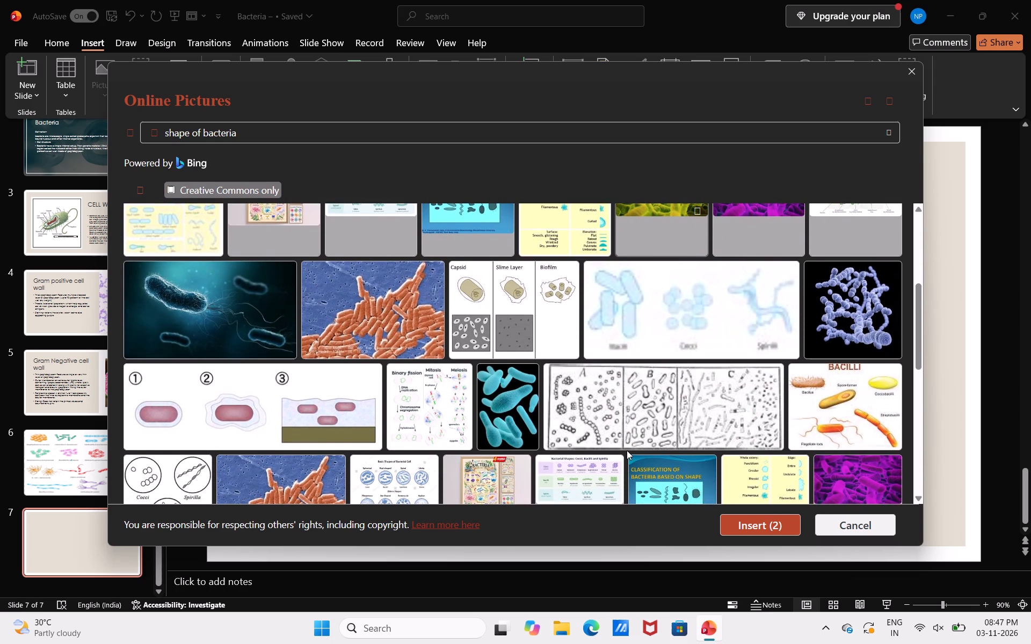
scroll(627, 450, up, 3)
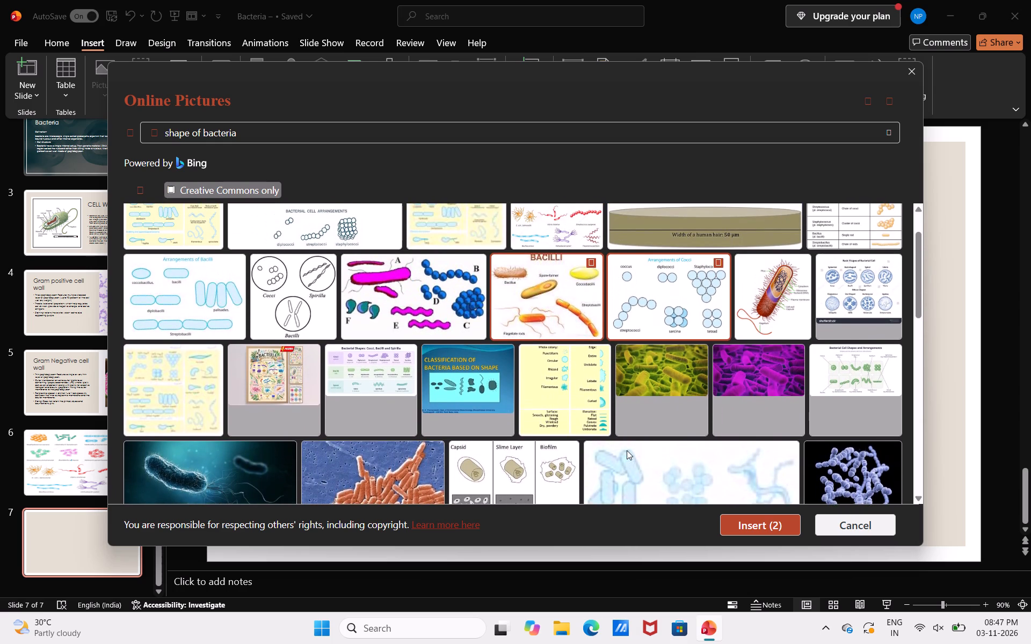
scroll(627, 450, up, 3)
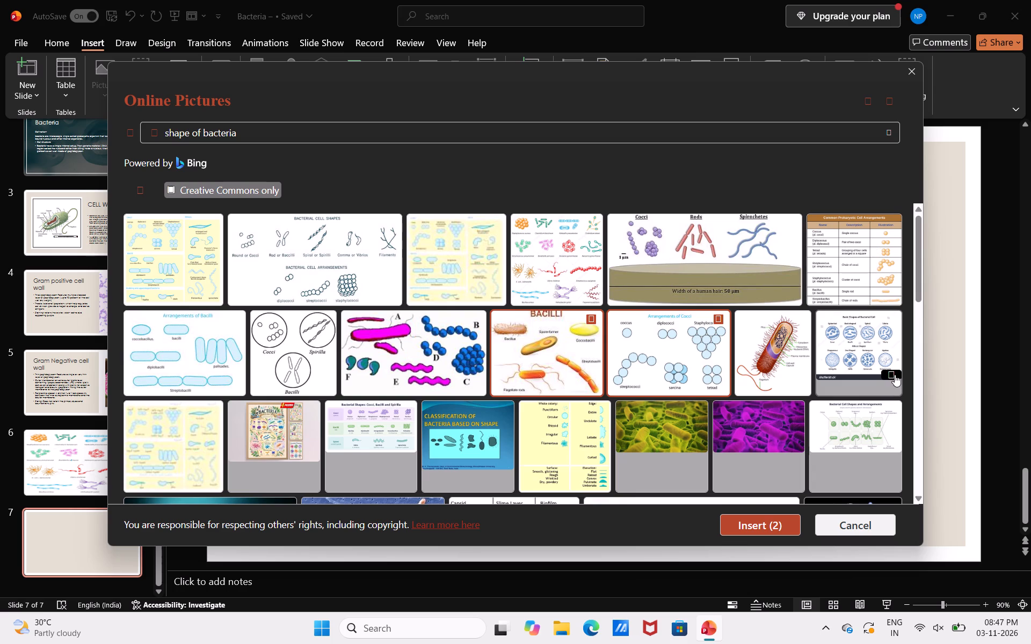
click(894, 374)
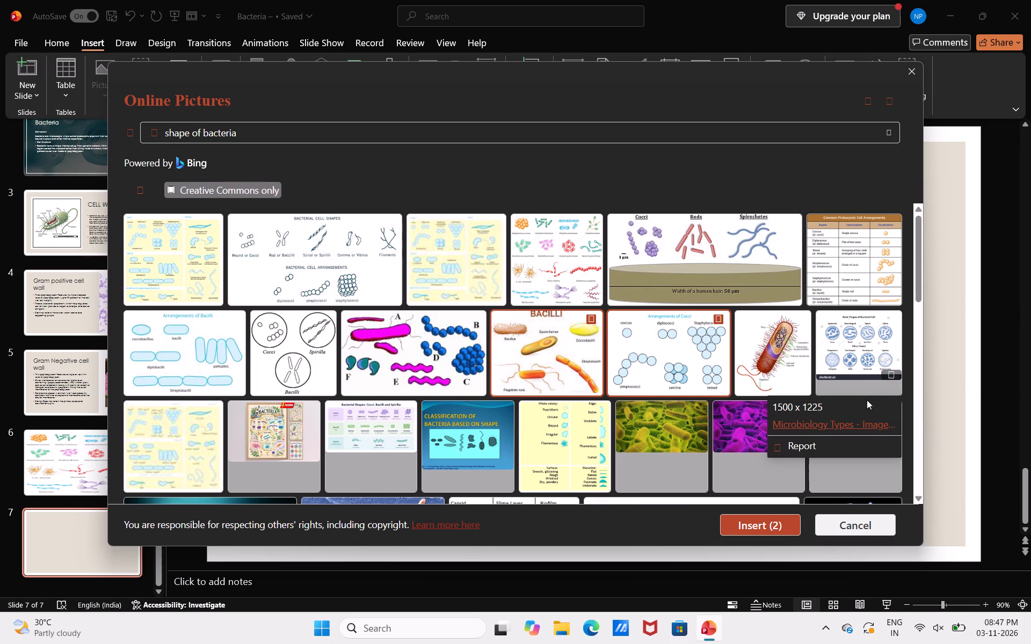
scroll(703, 449, down, 3)
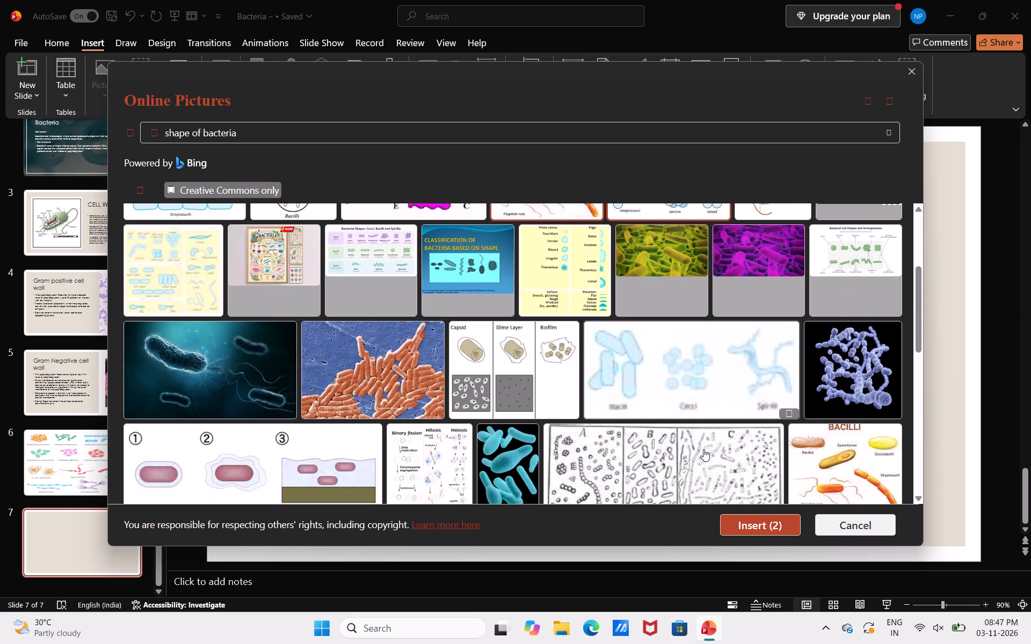
scroll(703, 449, down, 2)
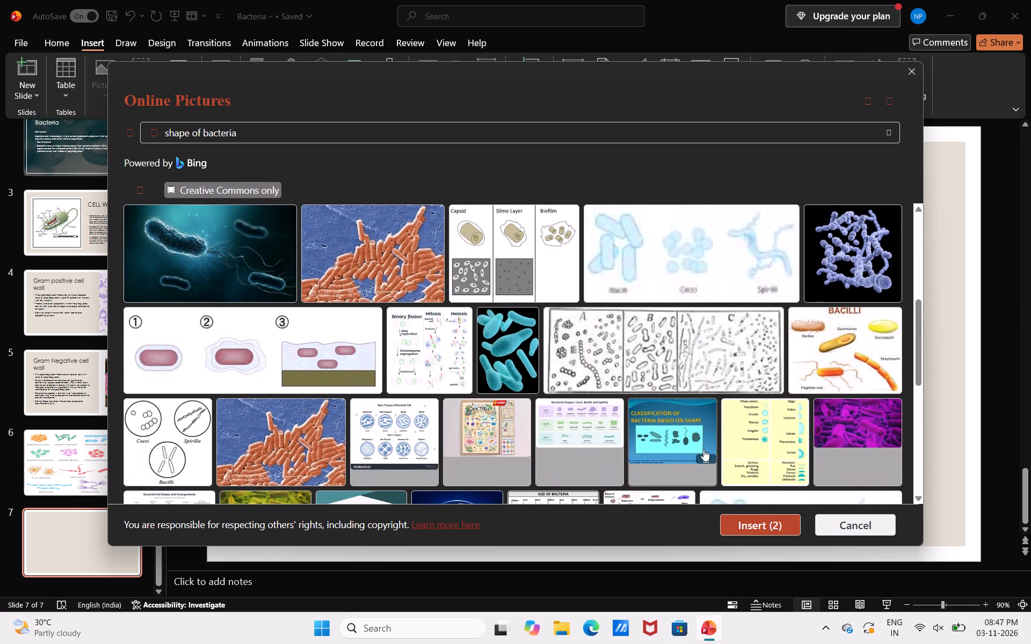
scroll(703, 449, up, 1)
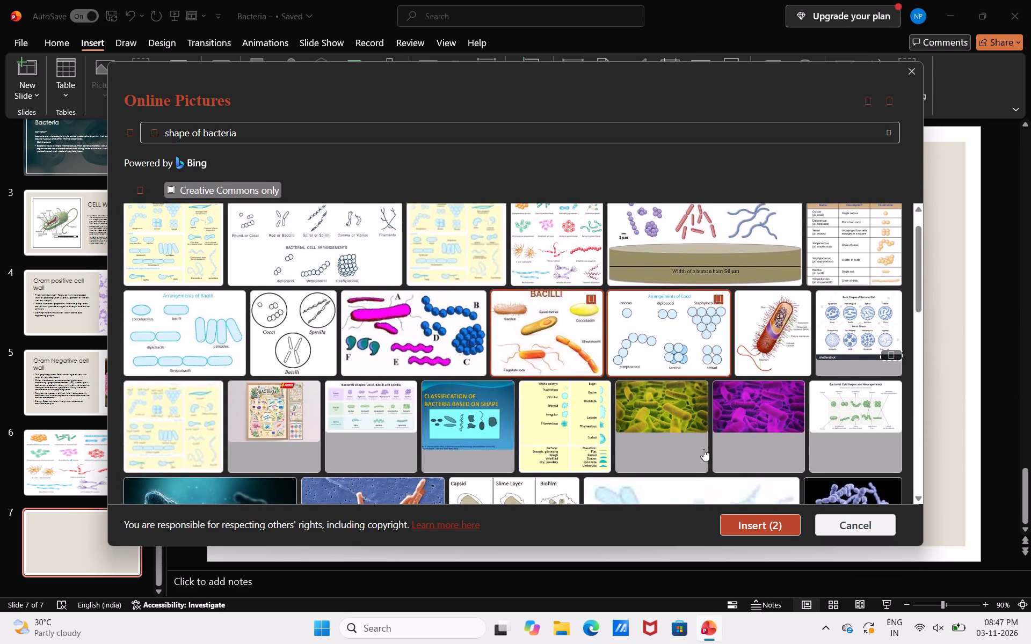
scroll(703, 449, up, 1)
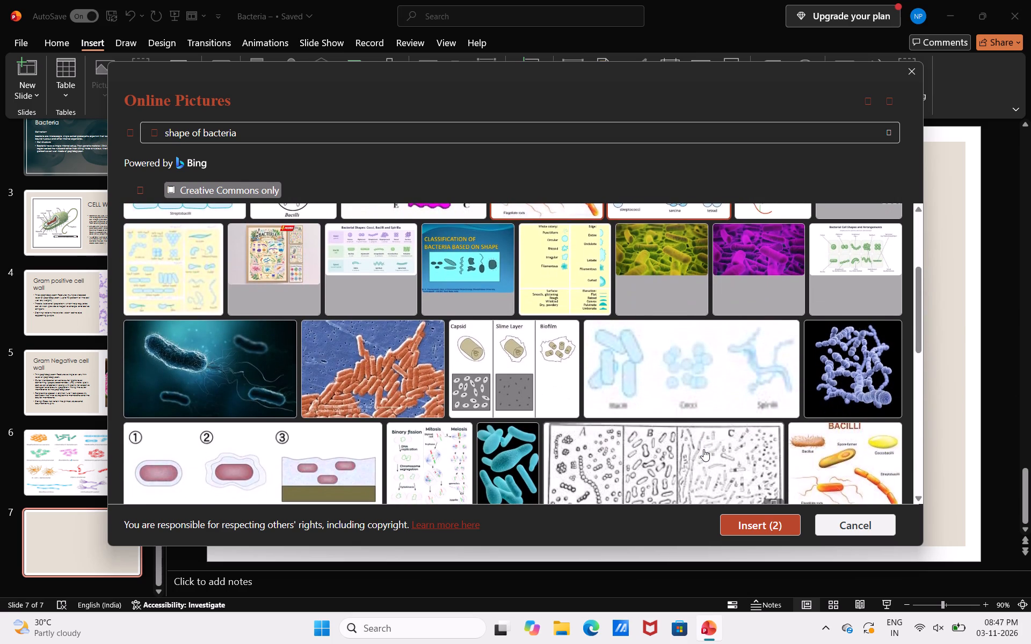
Insert only the "Bacterial Shapes: Cocci, Bacilli and Spirilla" picture on slide 7, deselecting the Bacilli and Cocci pictures.
click(360, 284)
scroll(367, 287, up, 1)
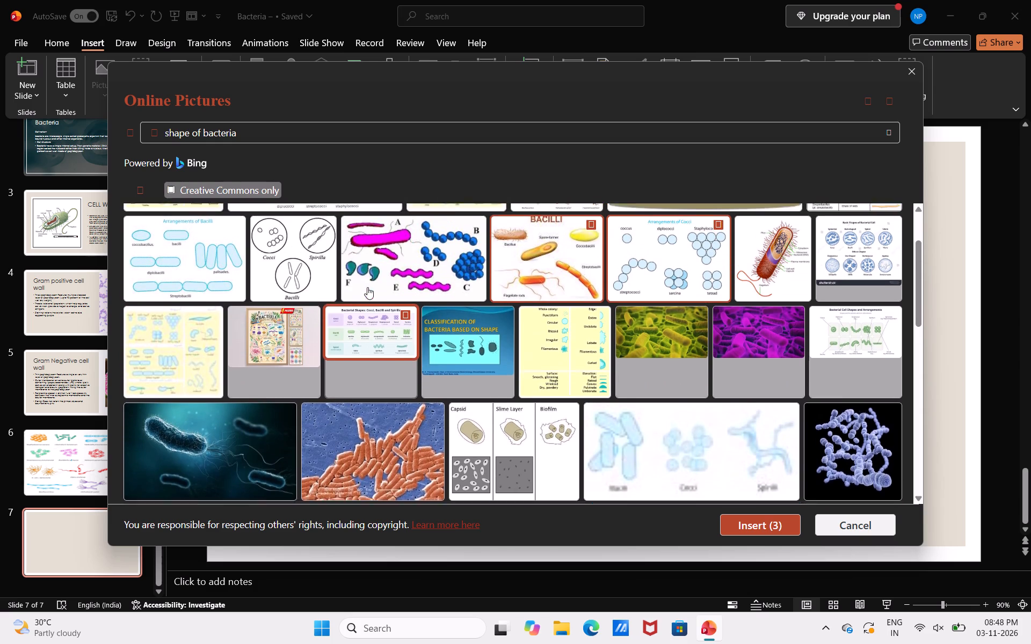
scroll(367, 287, up, 2)
click(517, 310)
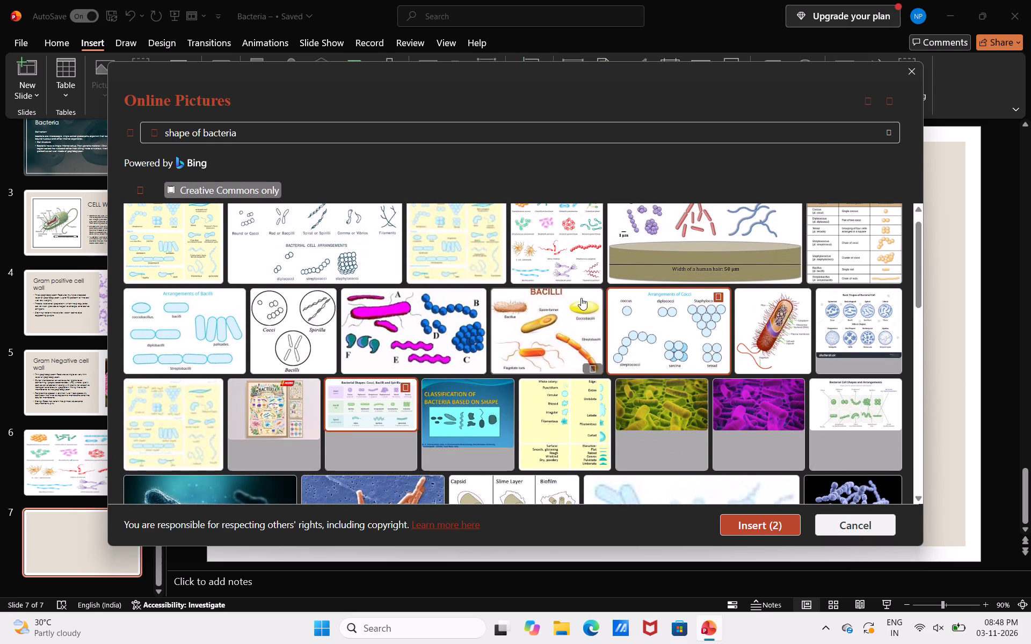
click(643, 308)
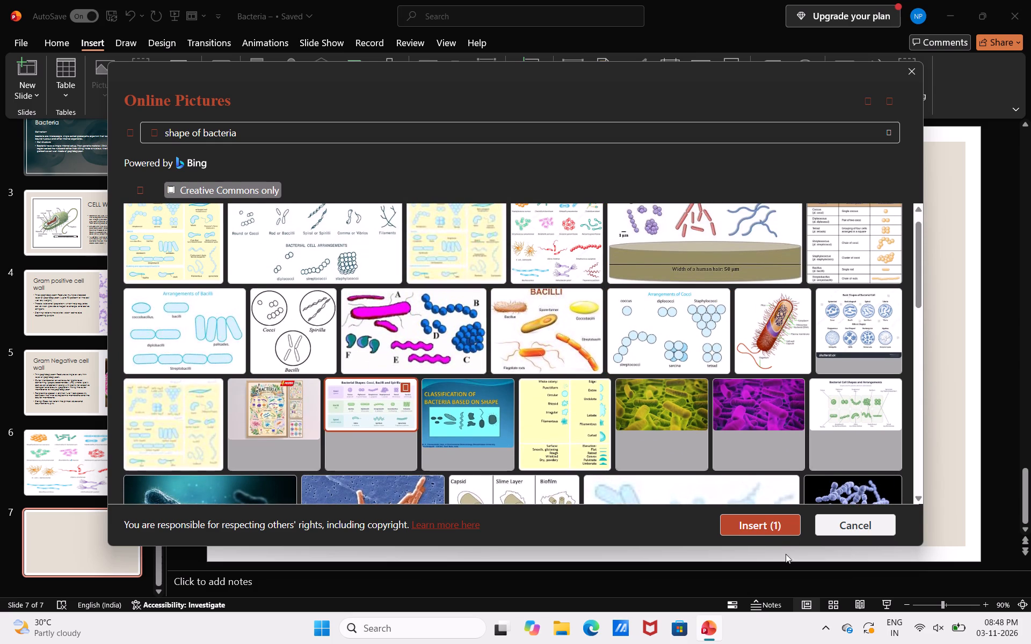
click(768, 522)
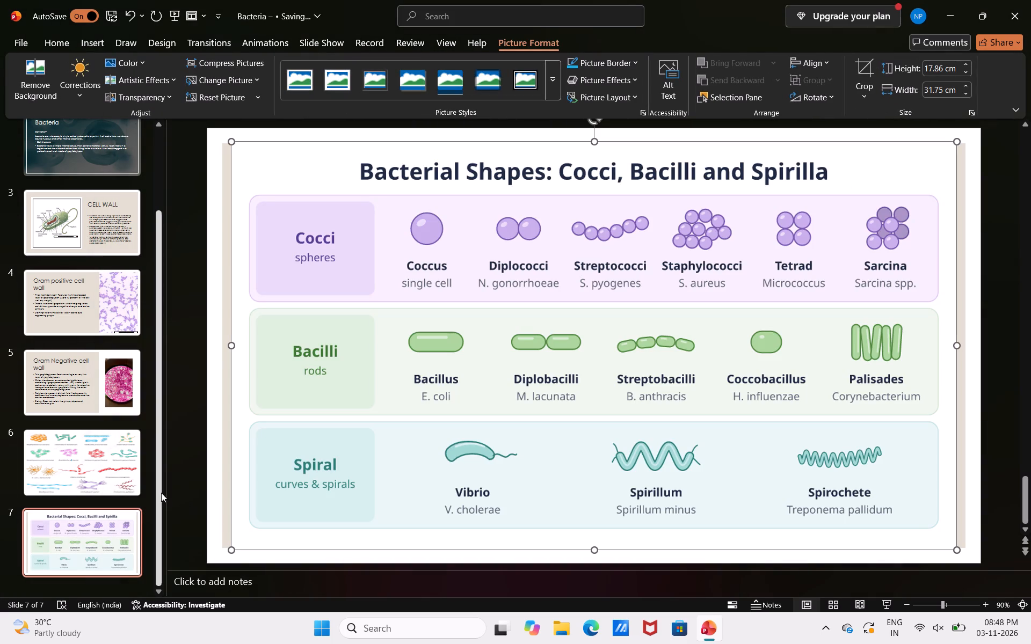
Delete the bacteria species picture from slide 6.
click(105, 464)
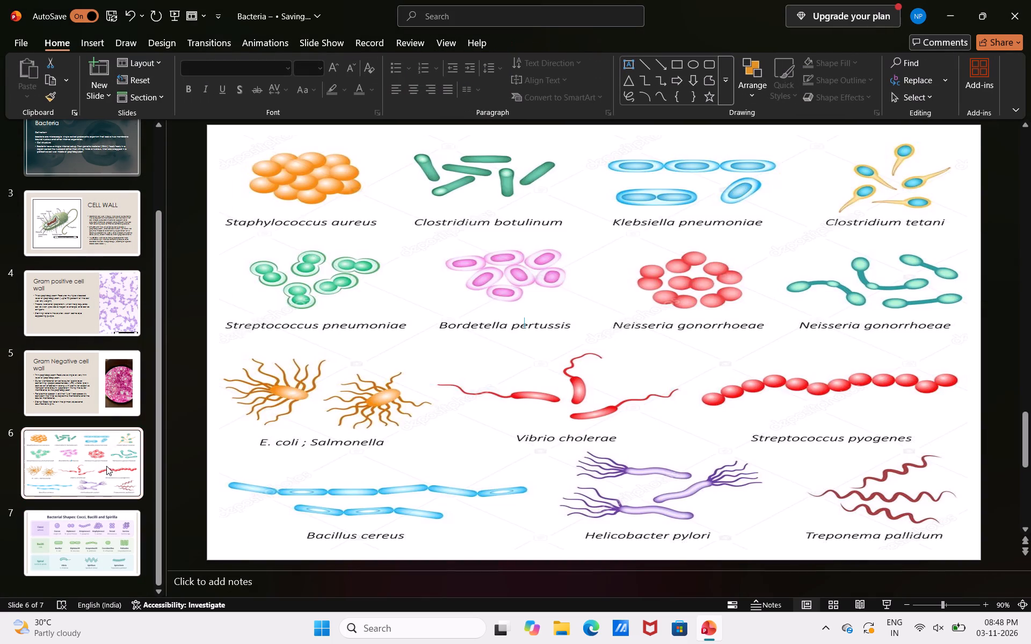
double_click(449, 365)
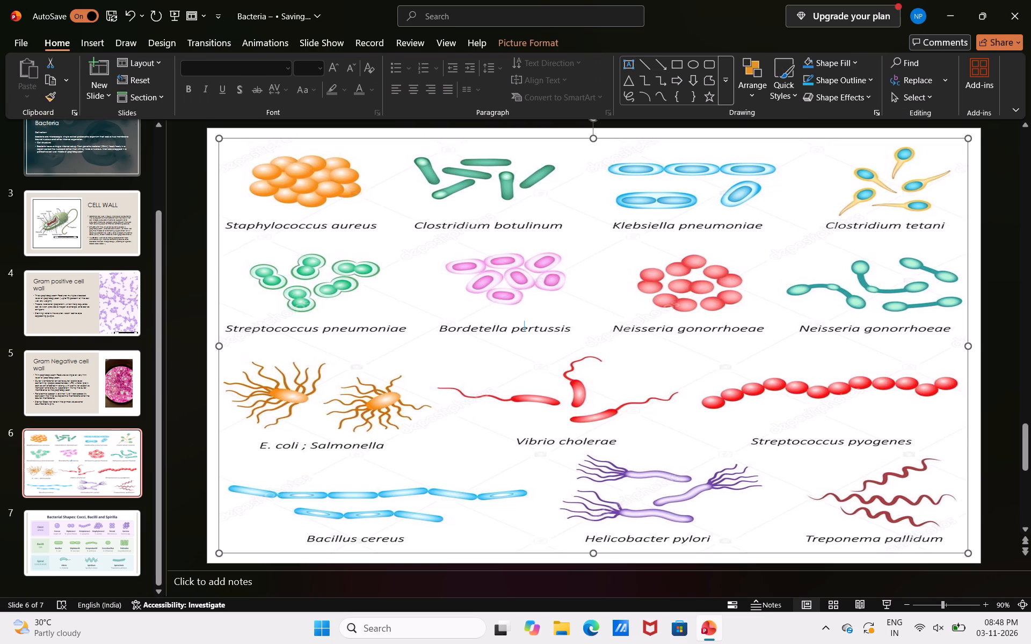
key(BackSpace)
key(BackSpace)
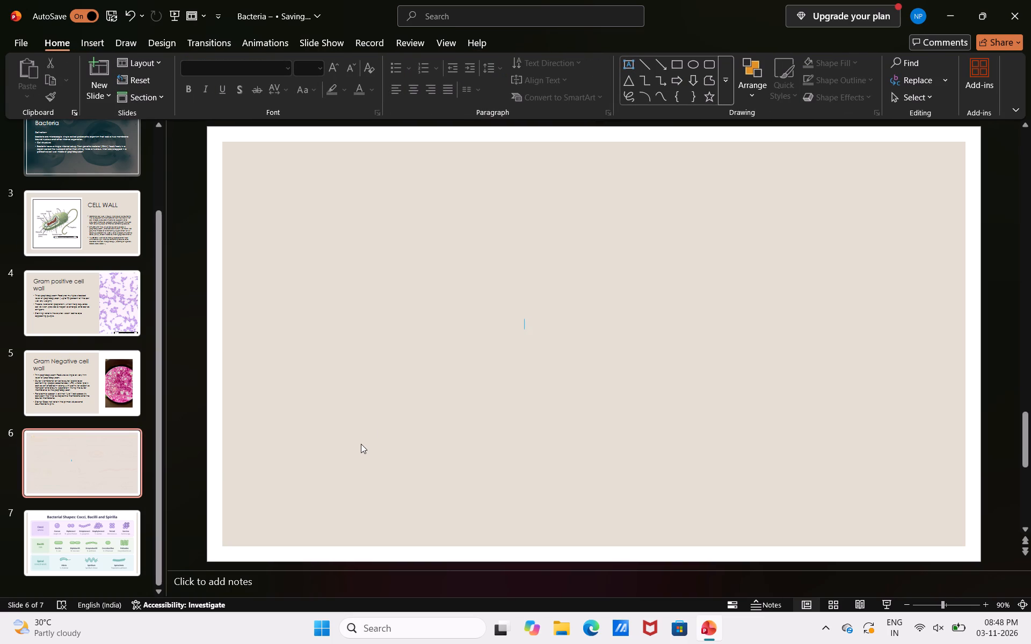
Move the slide with the "Bacterial Shapes" picture ahead of the emptied slide 6.
drag(77, 524, 89, 474)
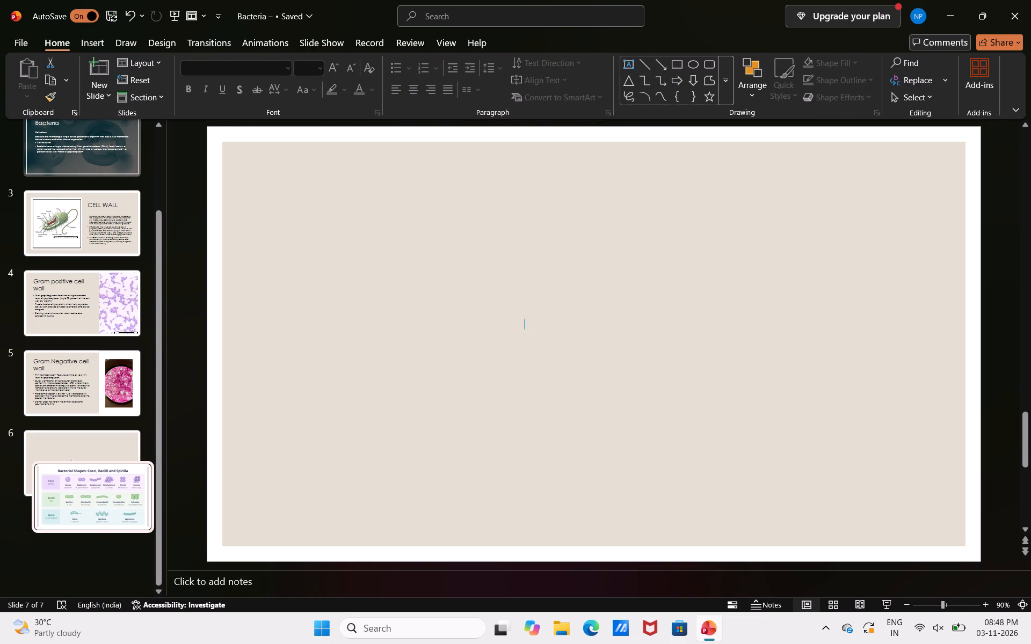
drag(89, 474, 92, 443)
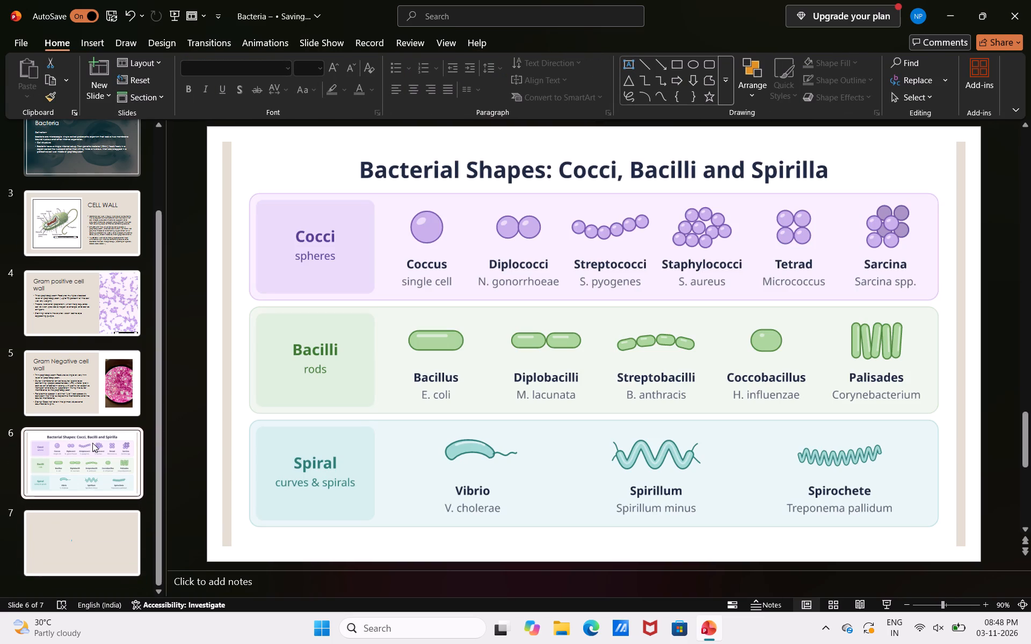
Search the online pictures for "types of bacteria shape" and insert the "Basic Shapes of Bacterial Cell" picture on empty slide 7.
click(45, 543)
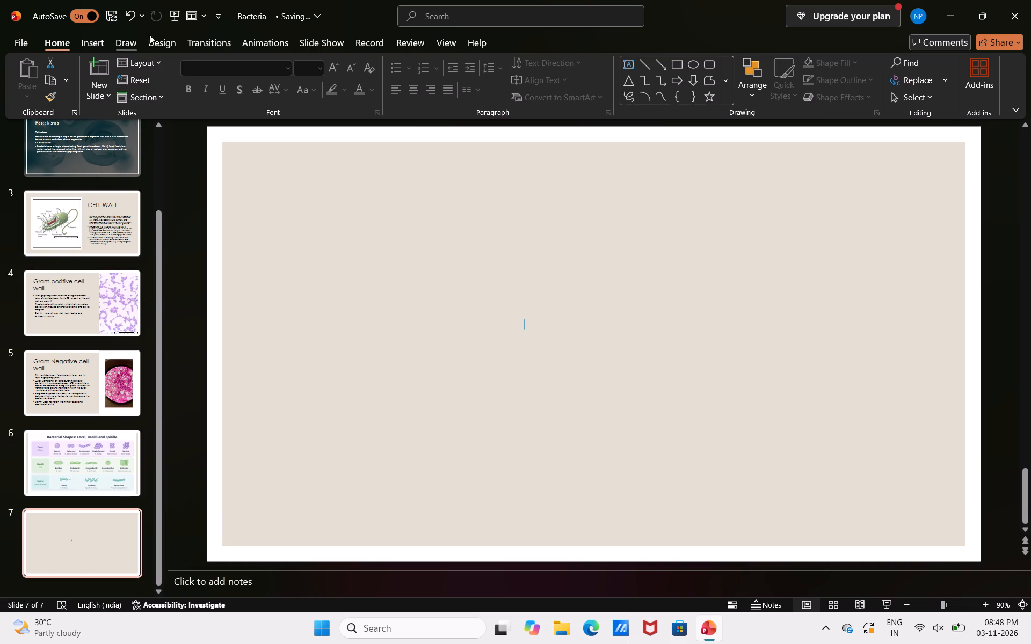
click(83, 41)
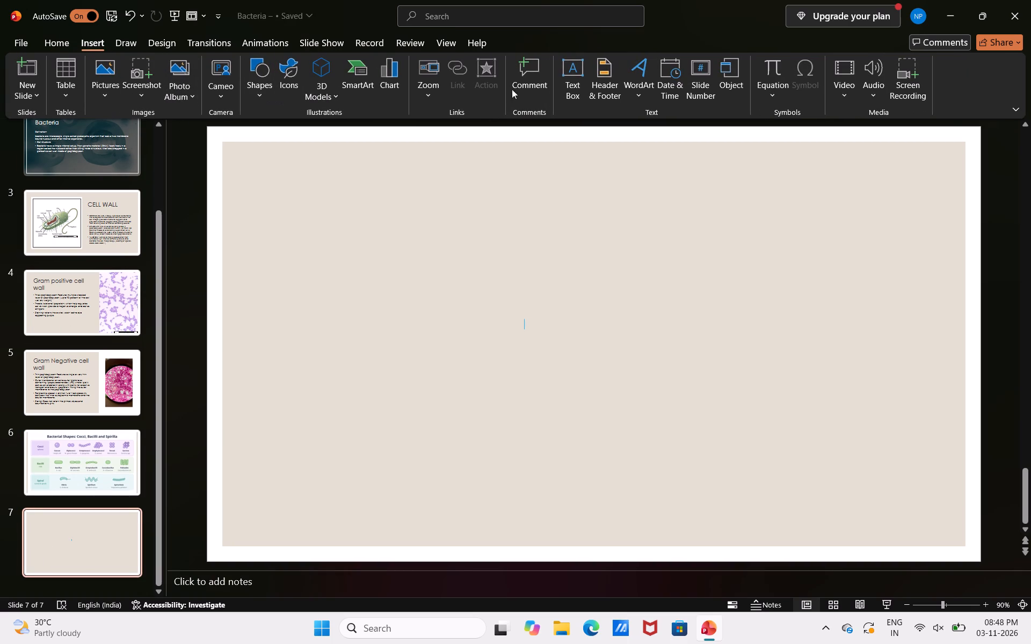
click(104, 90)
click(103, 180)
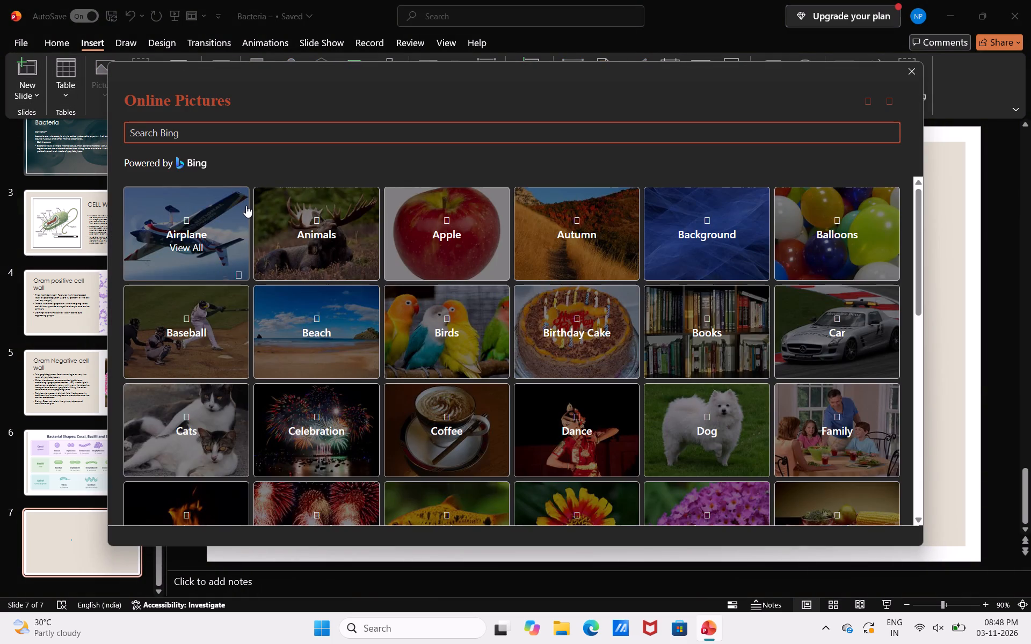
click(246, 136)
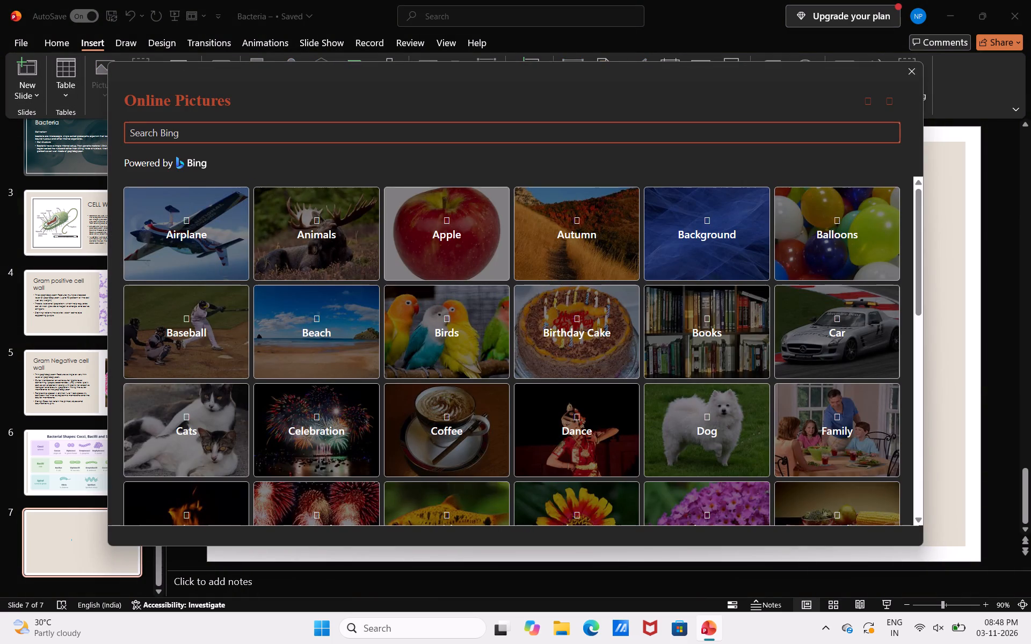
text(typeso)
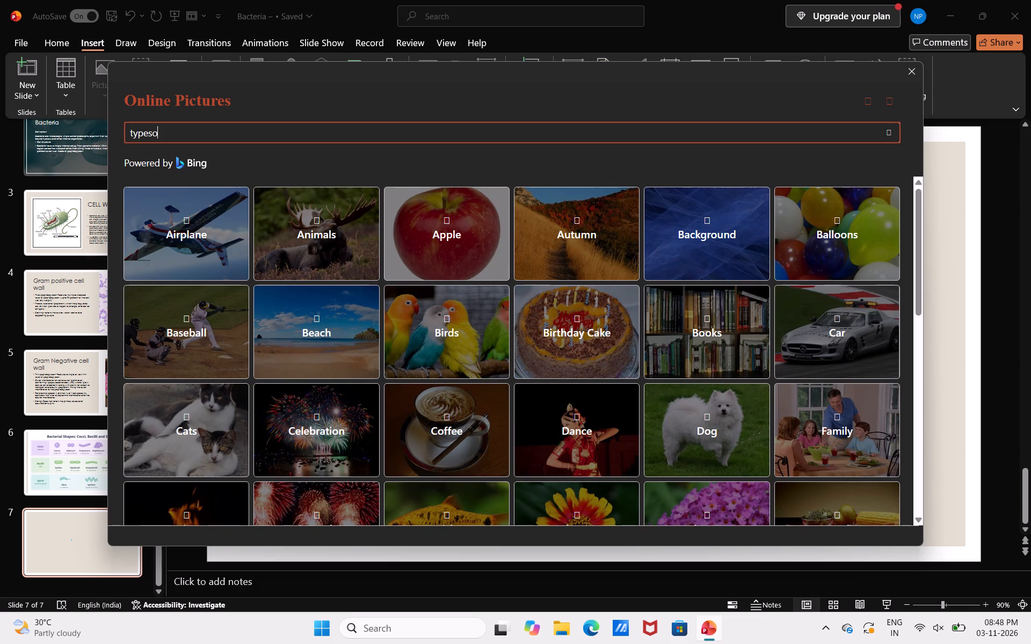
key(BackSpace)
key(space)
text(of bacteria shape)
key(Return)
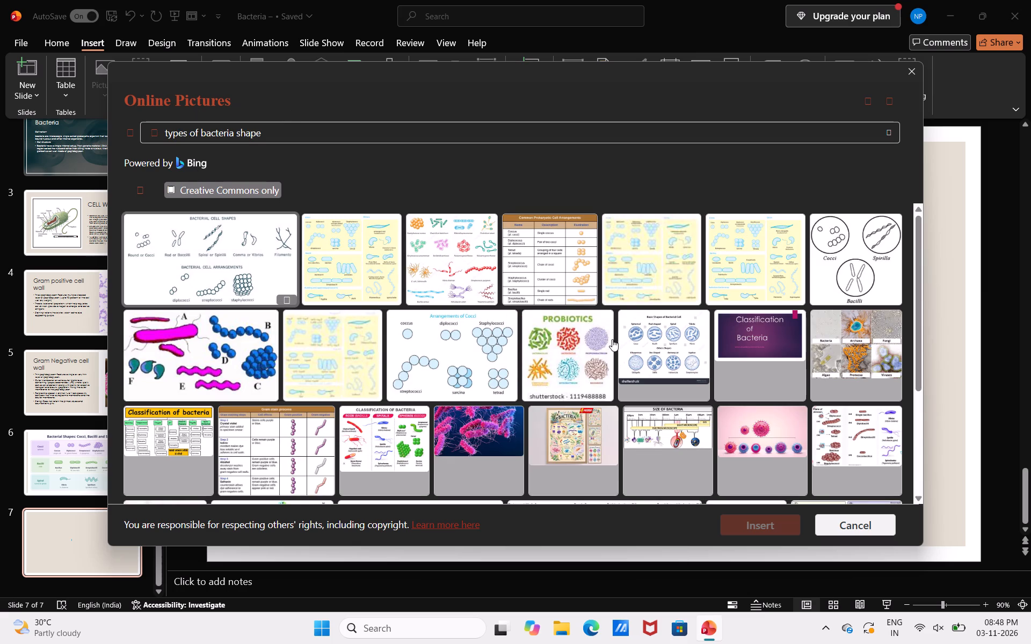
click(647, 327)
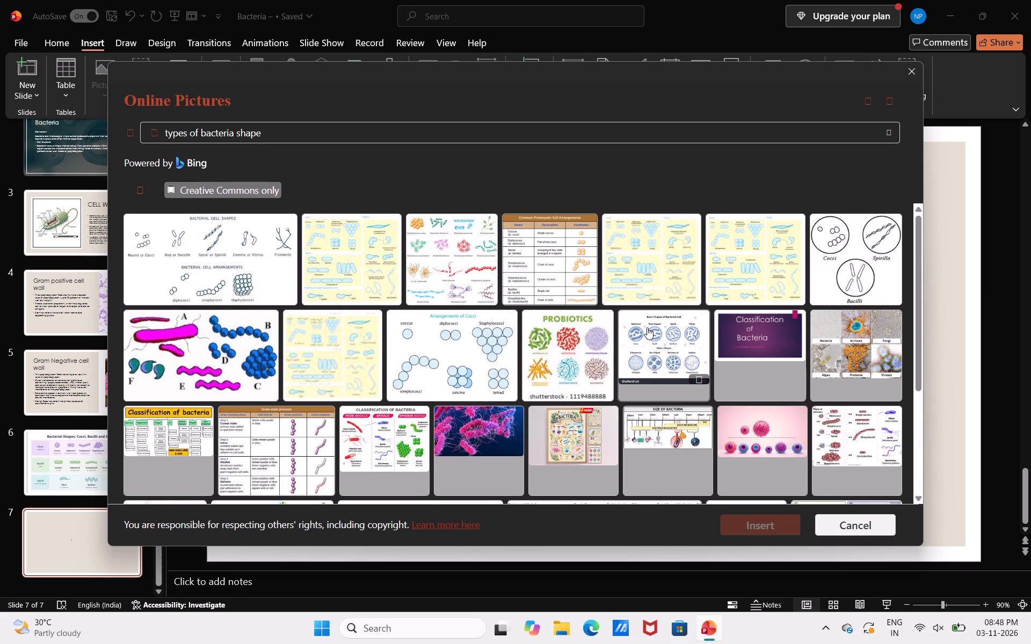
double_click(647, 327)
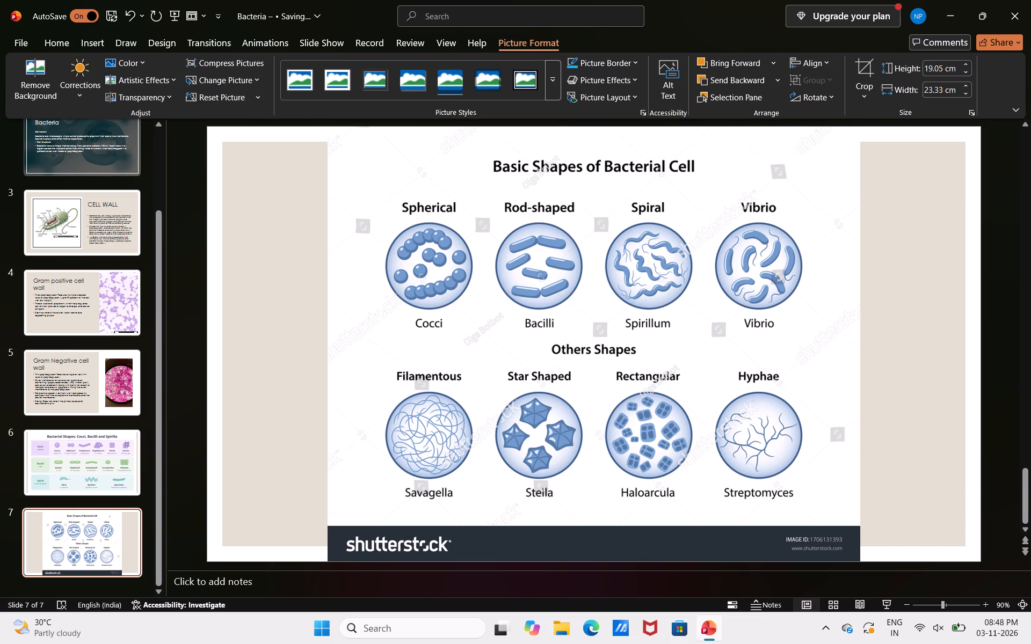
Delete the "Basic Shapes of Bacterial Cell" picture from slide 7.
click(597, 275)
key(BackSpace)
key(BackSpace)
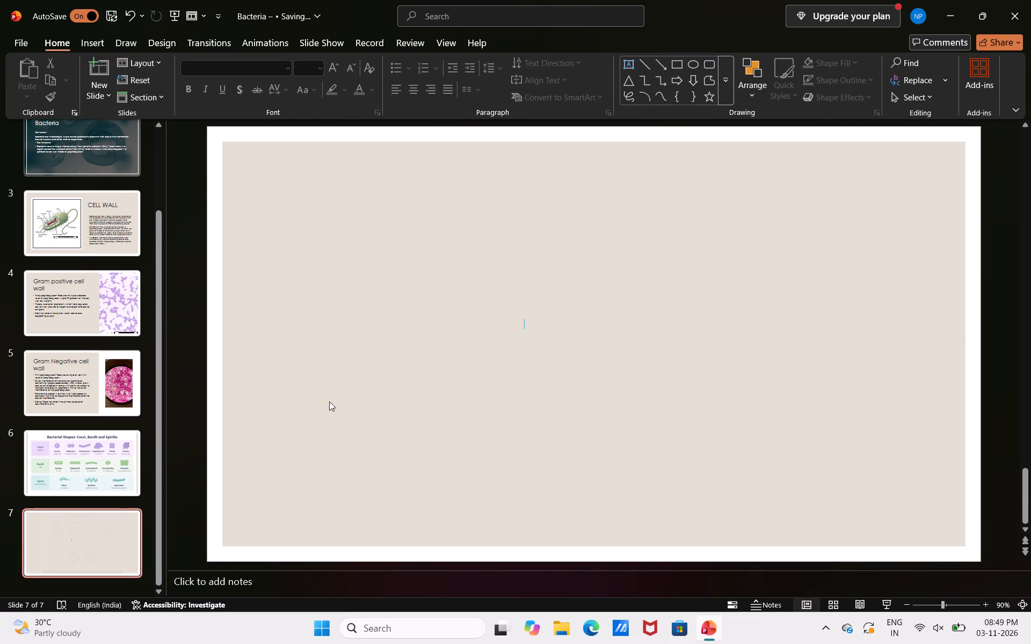
Search the online pictures for "shape of bacteria" to fill the empty slide 7.
click(97, 36)
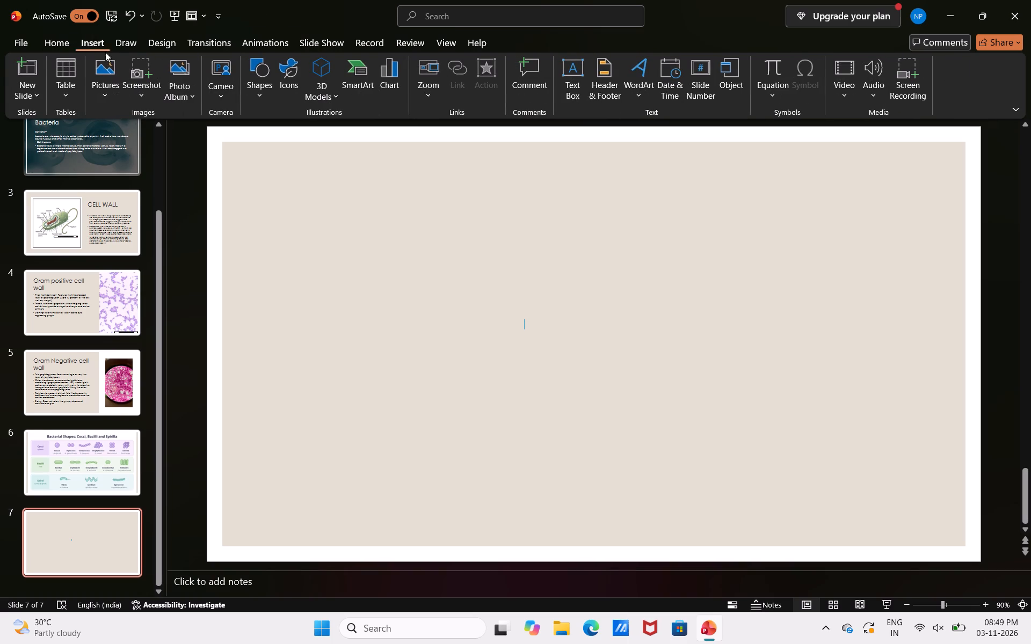
click(105, 70)
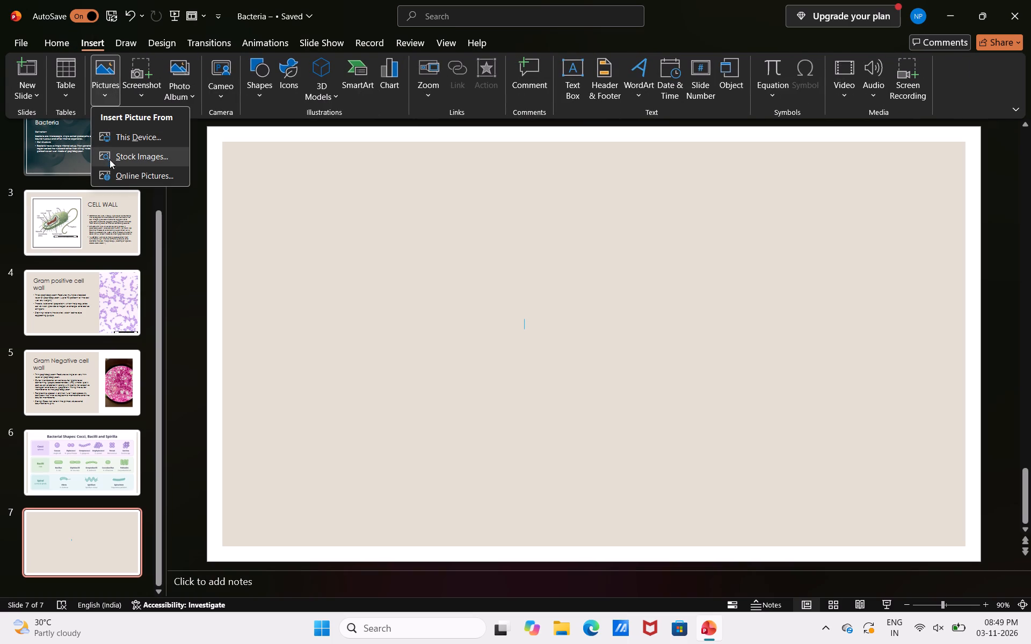
click(108, 171)
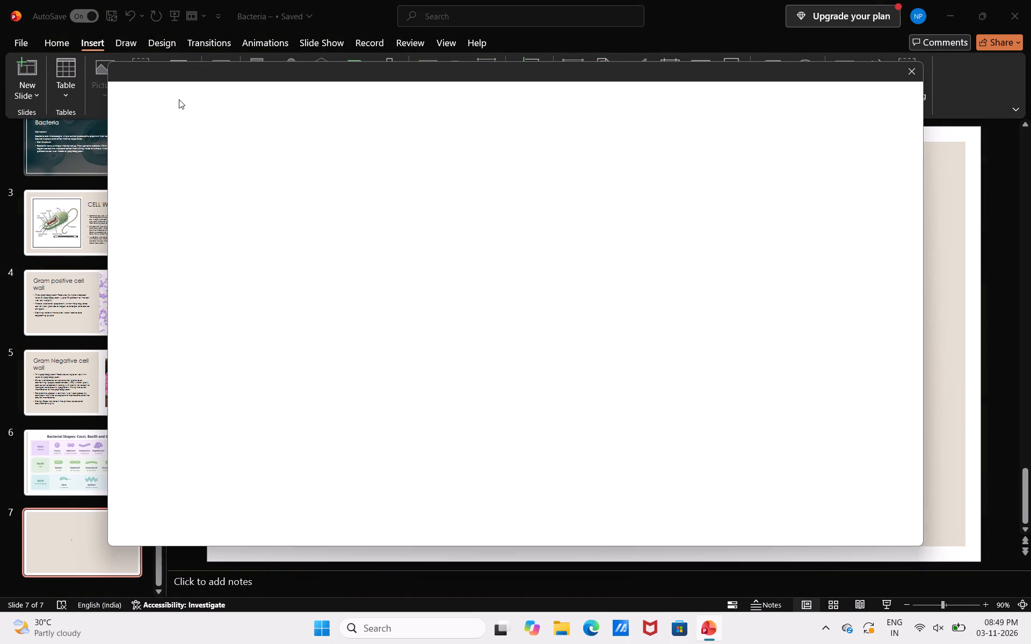
click(178, 127)
text(shape of bacteria)
key(Return)
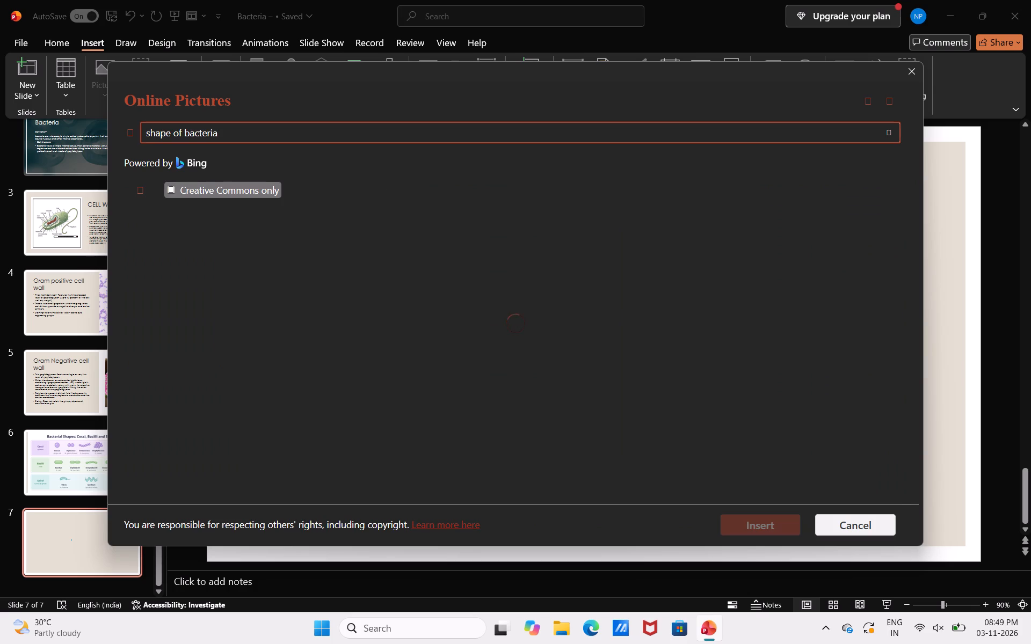
Browse the "shape of bacteria" picture results and insert the "Gram stain process" table picture on slide 7.
scroll(178, 127, down, 1)
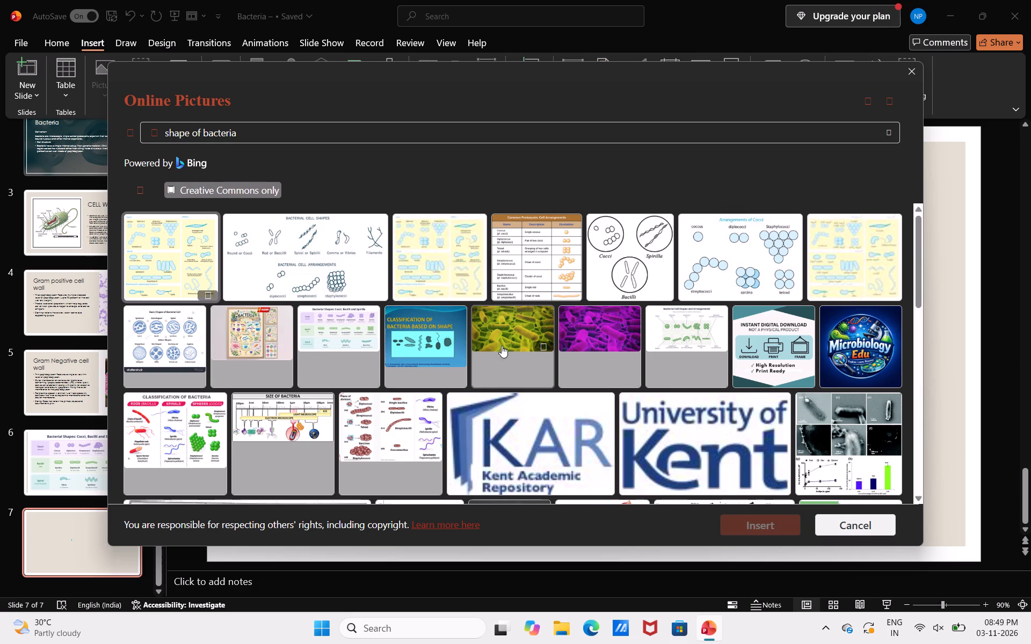
scroll(491, 355, down, 2)
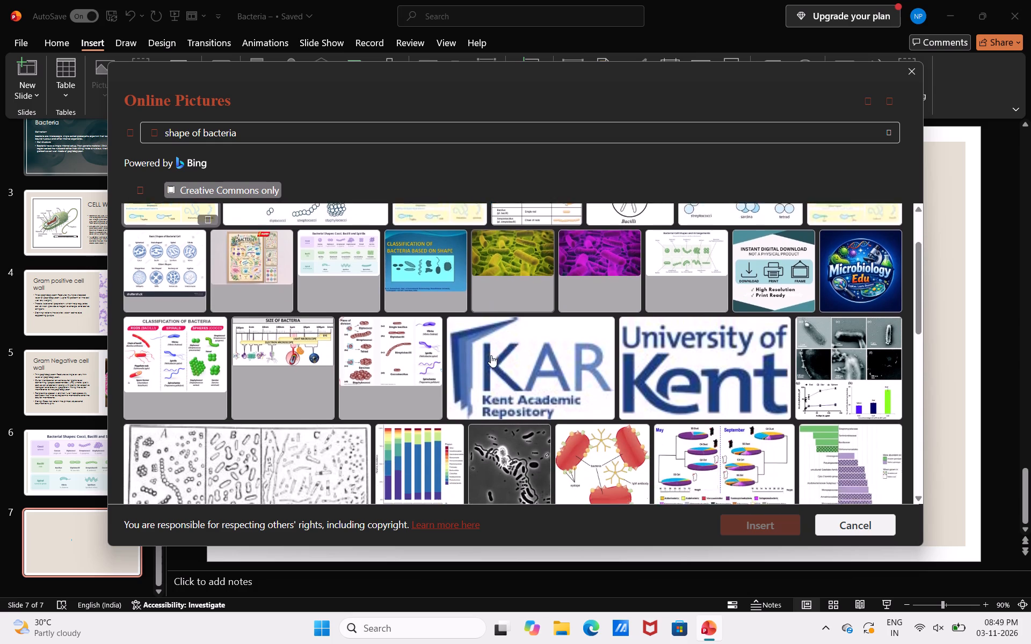
scroll(491, 355, down, 3)
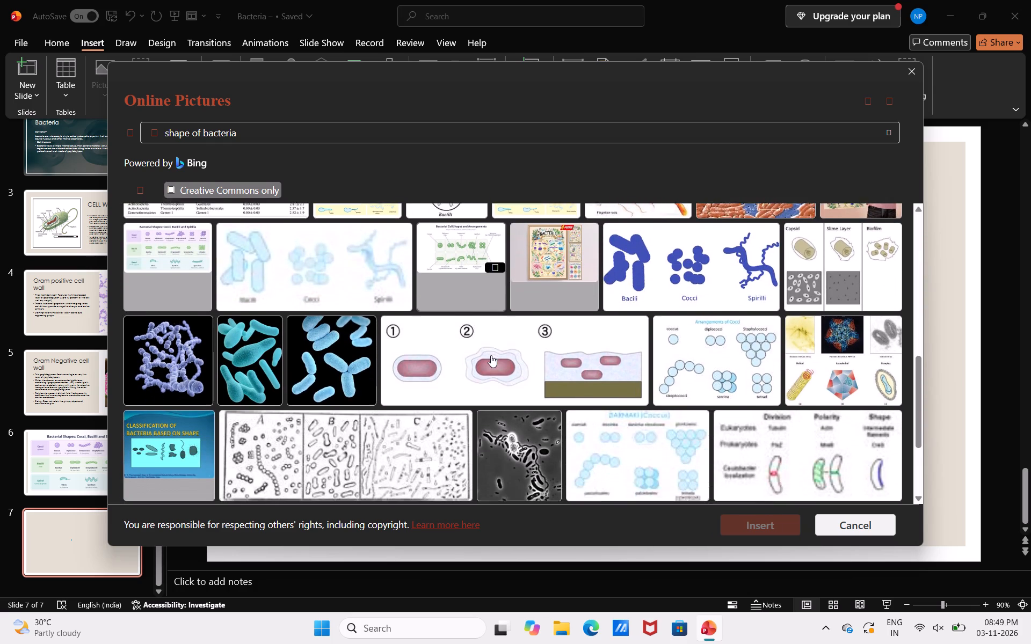
scroll(491, 355, down, 3)
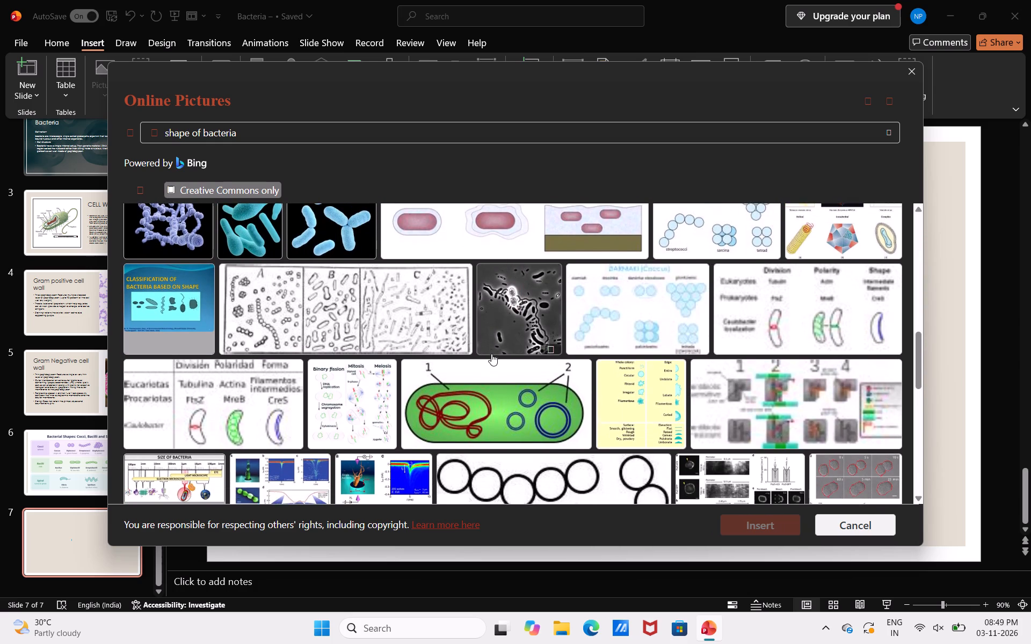
scroll(491, 354, down, 4)
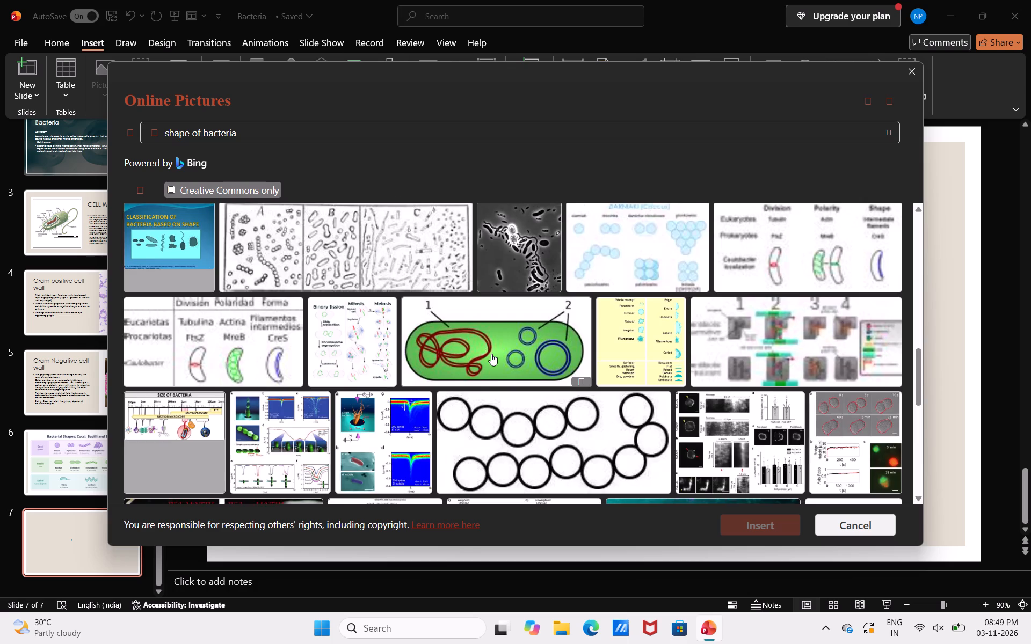
scroll(491, 354, down, 6)
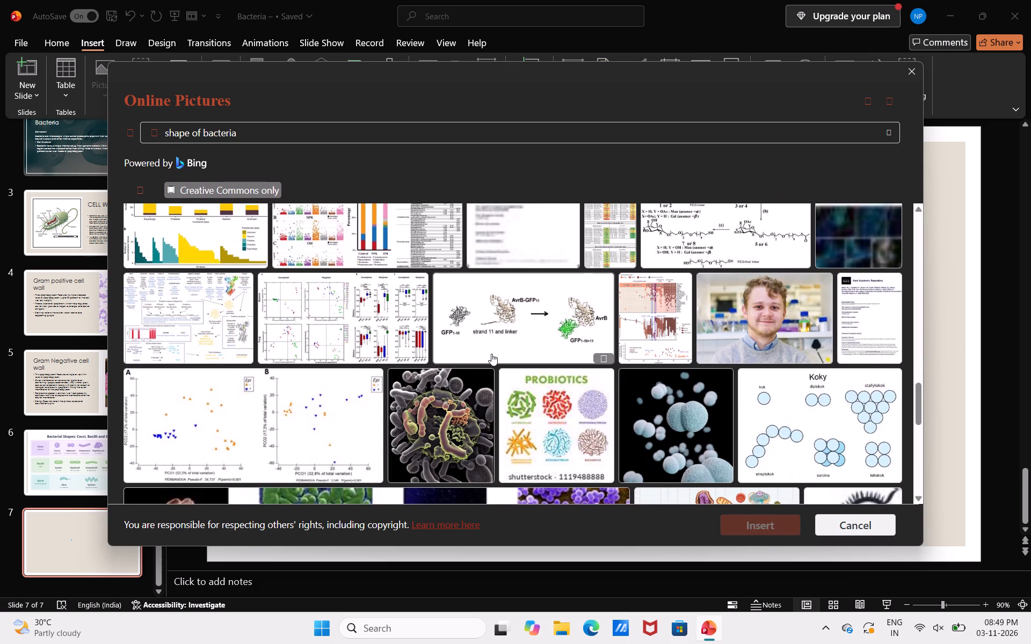
scroll(424, 347, down, 5)
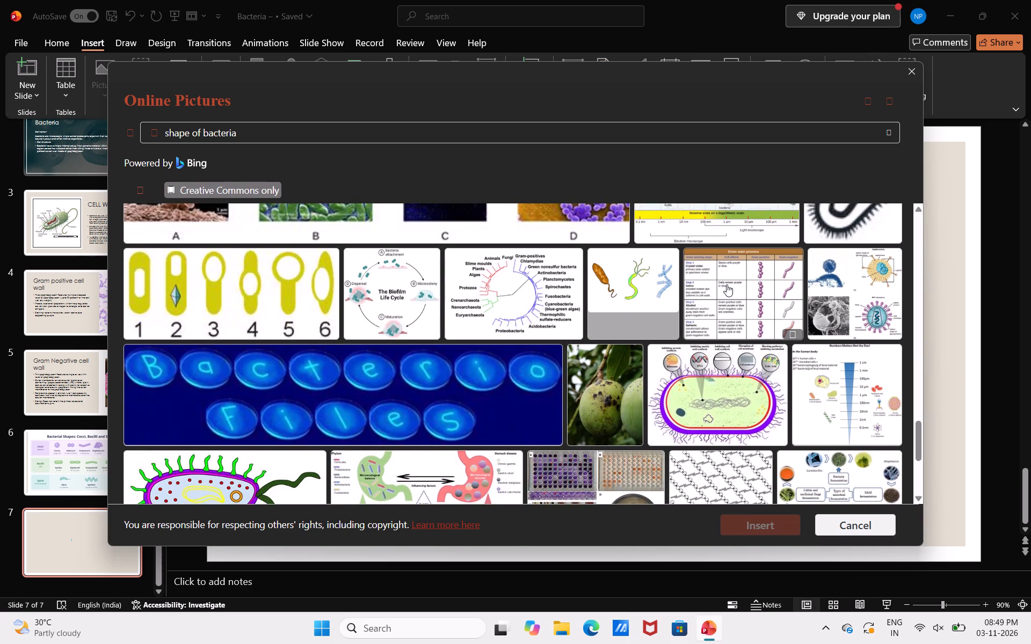
double_click(727, 284)
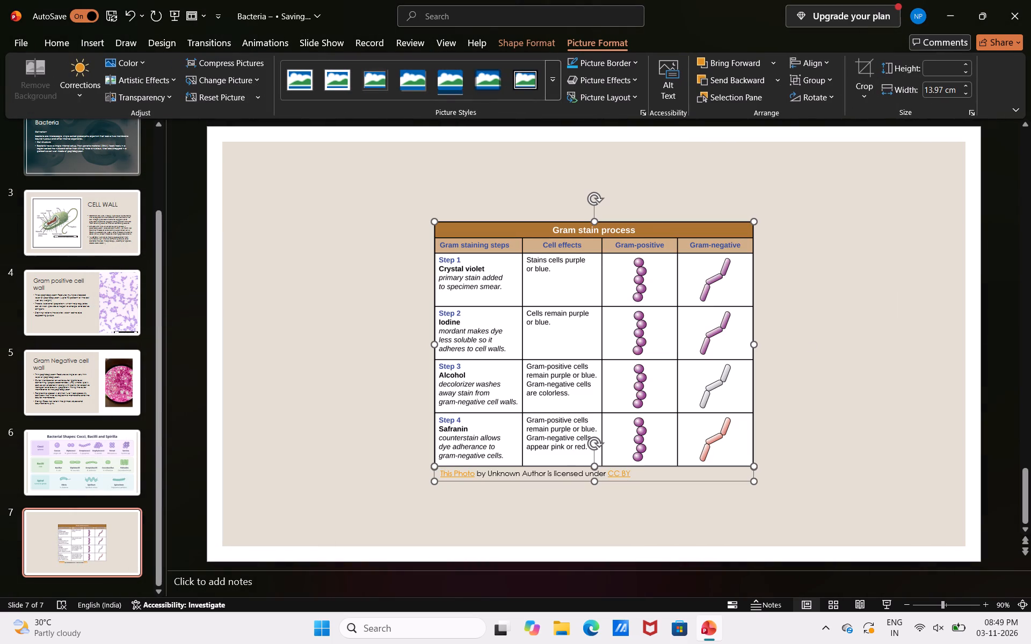
Enlarge the "Gram stain process" picture toward the top of slide 7 and widen it toward the slide's left edge.
drag(750, 221, 793, 172)
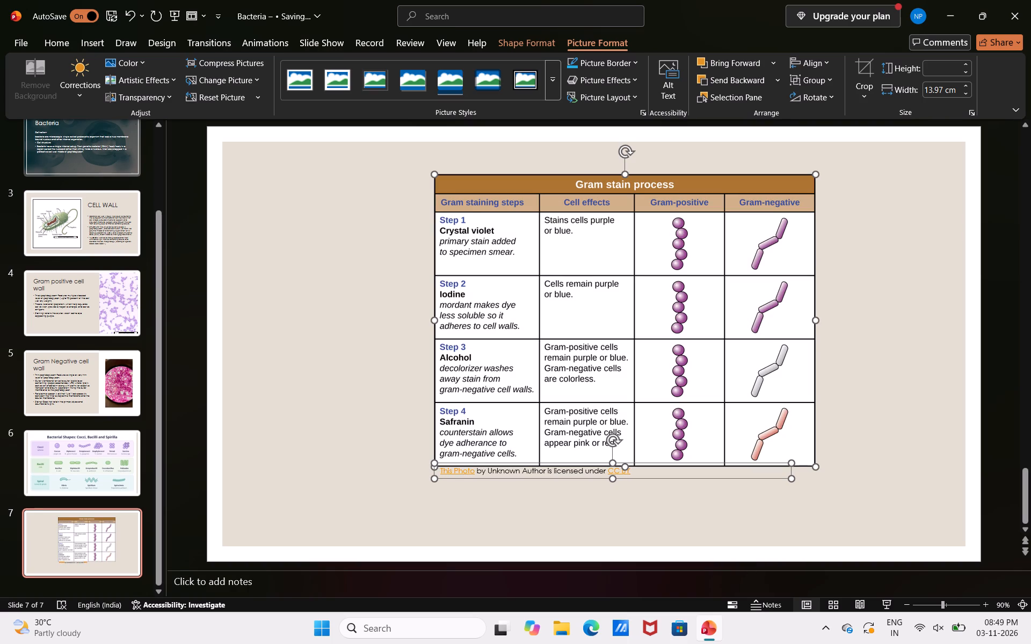
drag(435, 318, 293, 331)
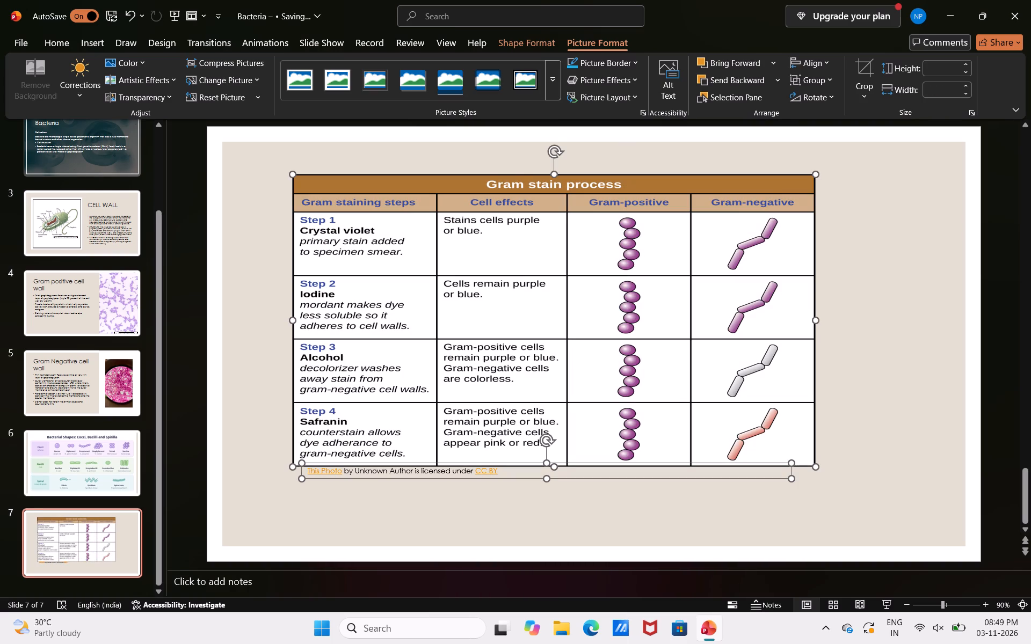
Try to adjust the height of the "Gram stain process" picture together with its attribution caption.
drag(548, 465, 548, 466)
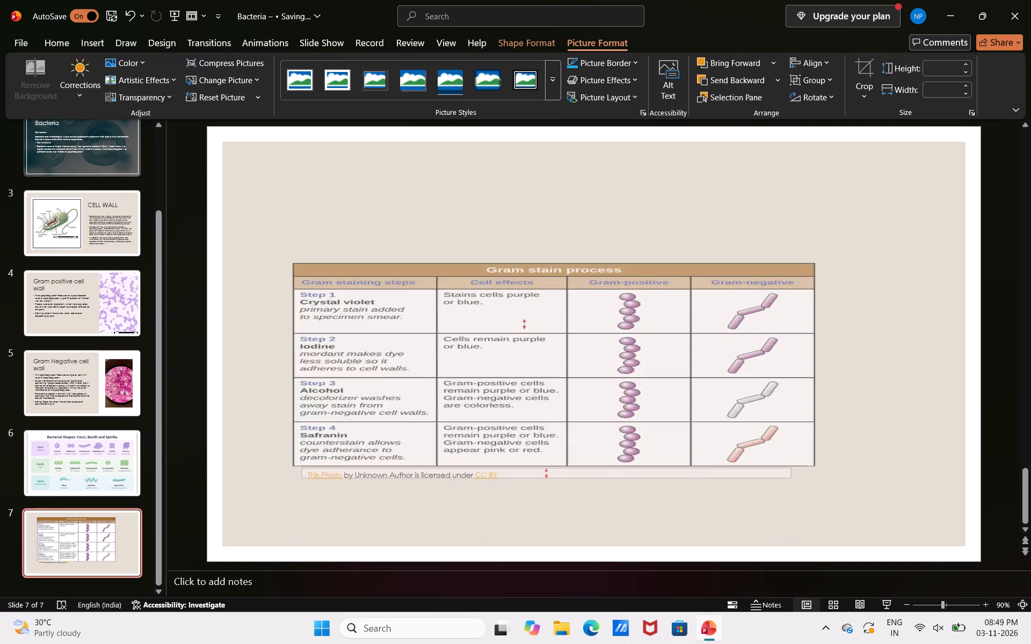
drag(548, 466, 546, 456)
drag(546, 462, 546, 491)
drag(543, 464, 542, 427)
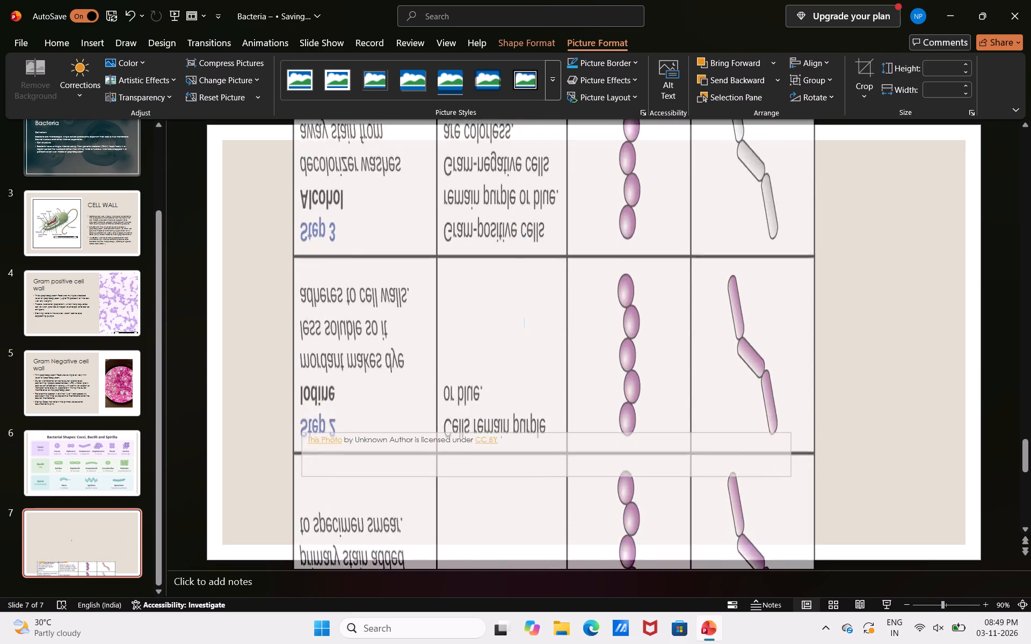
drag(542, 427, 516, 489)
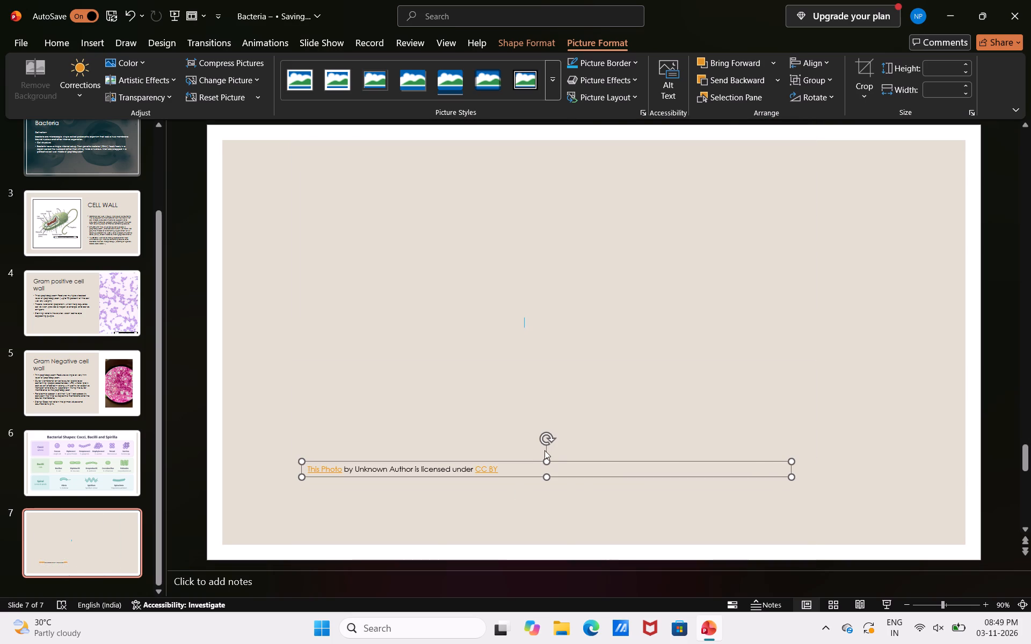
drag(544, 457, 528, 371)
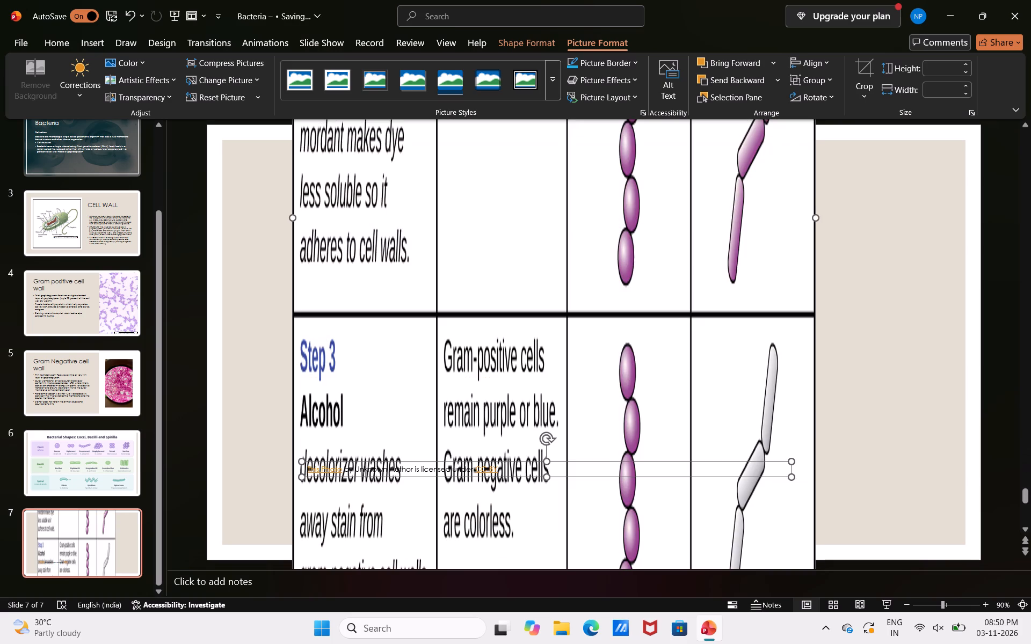
Shrink and reposition the overstretched "Gram stain process" picture so it fits within slide 7 above its caption.
ctrl+scroll(528, 371, down, 5)
ctrl+scroll(528, 371, up, 1)
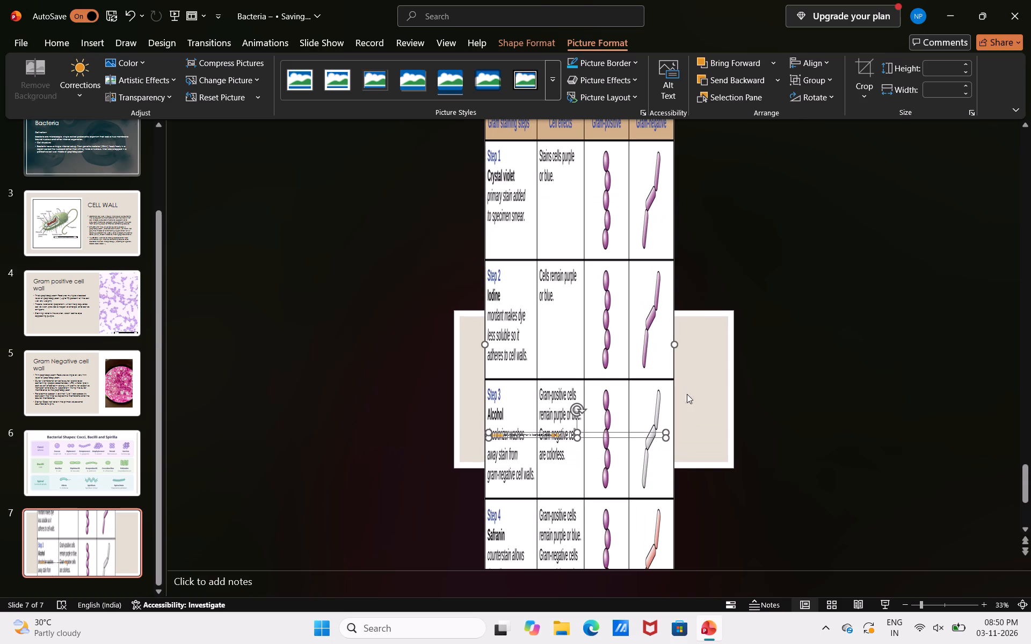
drag(671, 566, 659, 509)
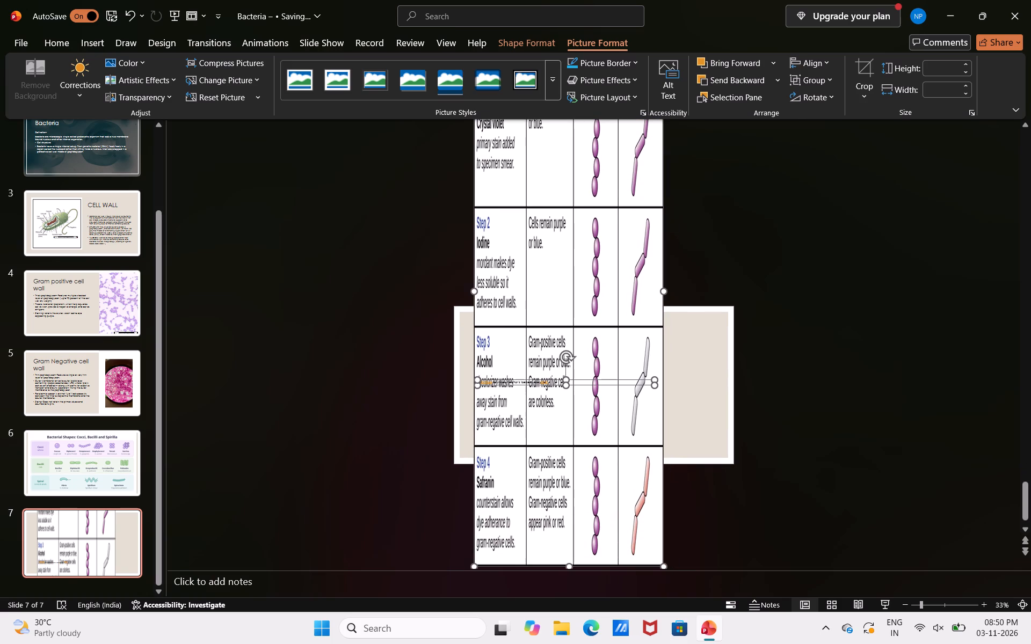
drag(664, 567, 642, 529)
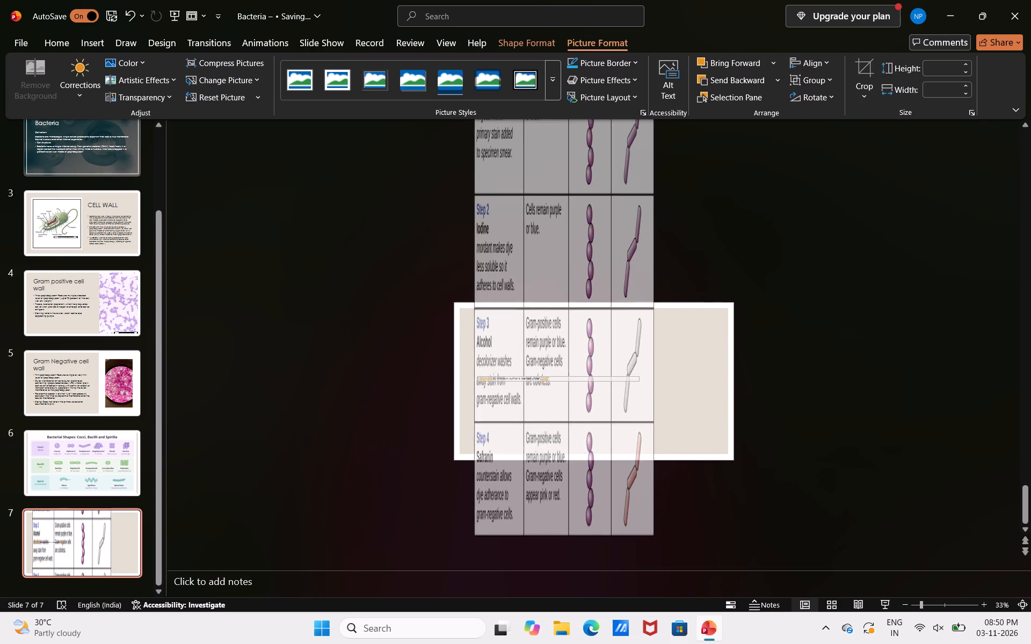
drag(642, 529, 620, 459)
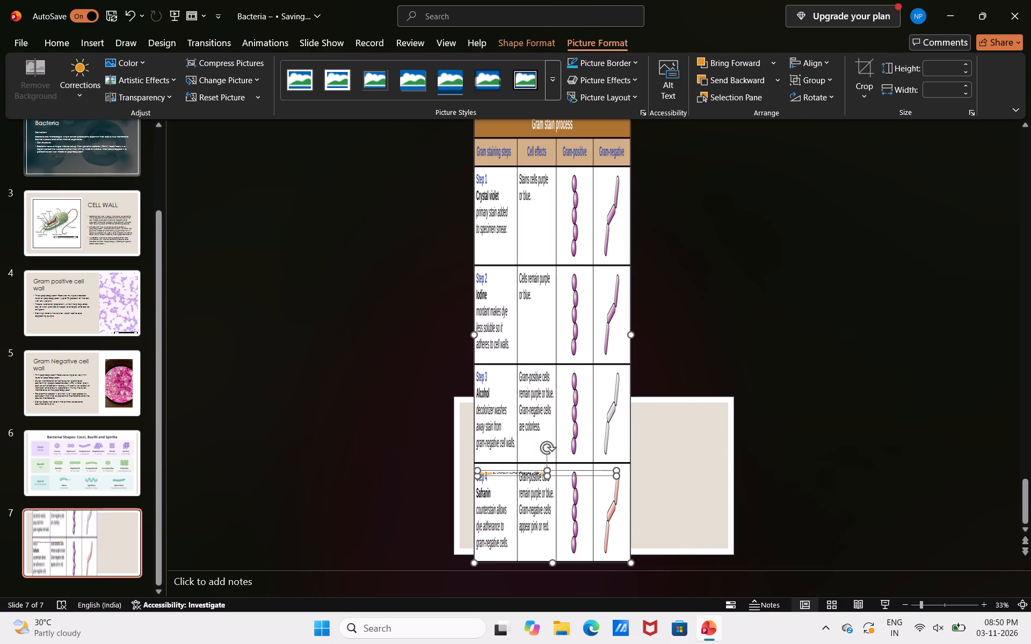
drag(540, 126, 541, 194)
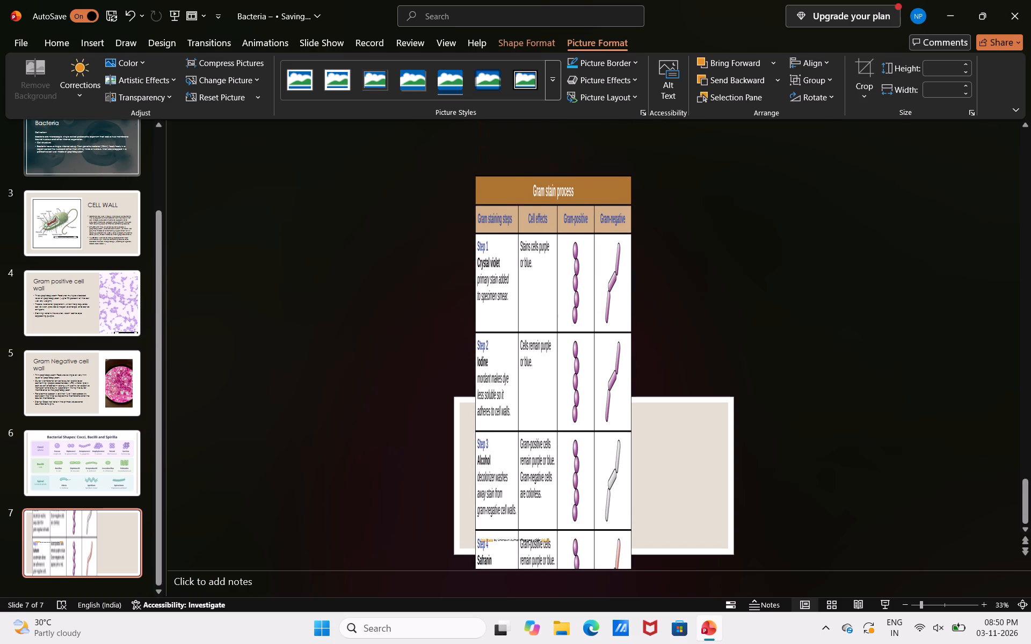
drag(541, 194, 540, 177)
ctrl+scroll(683, 437, up, 4)
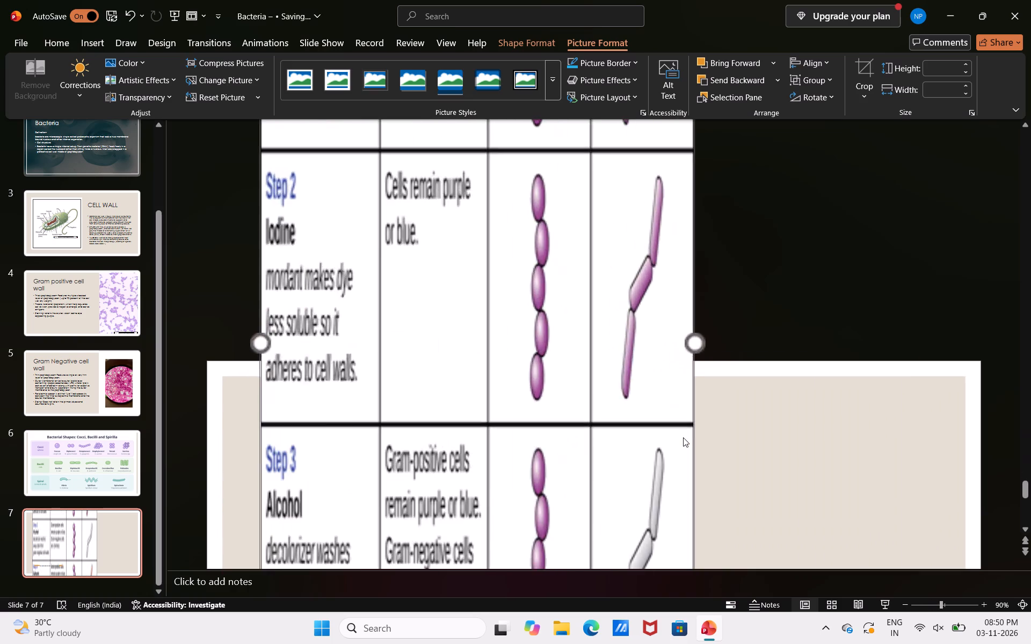
ctrl+scroll(683, 437, down, 8)
drag(604, 389, 596, 356)
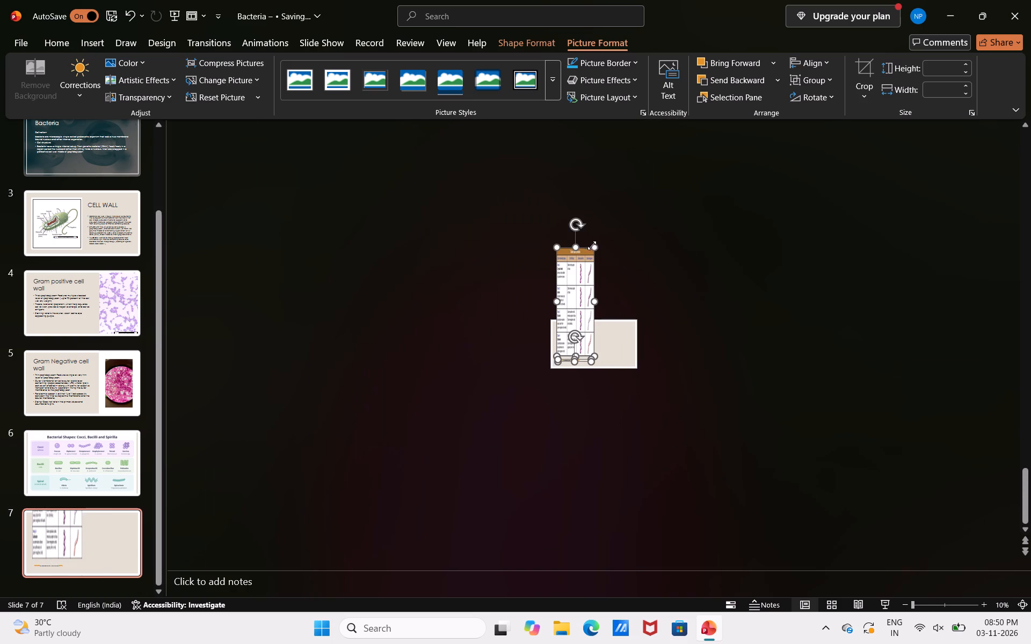
drag(592, 250, 591, 336)
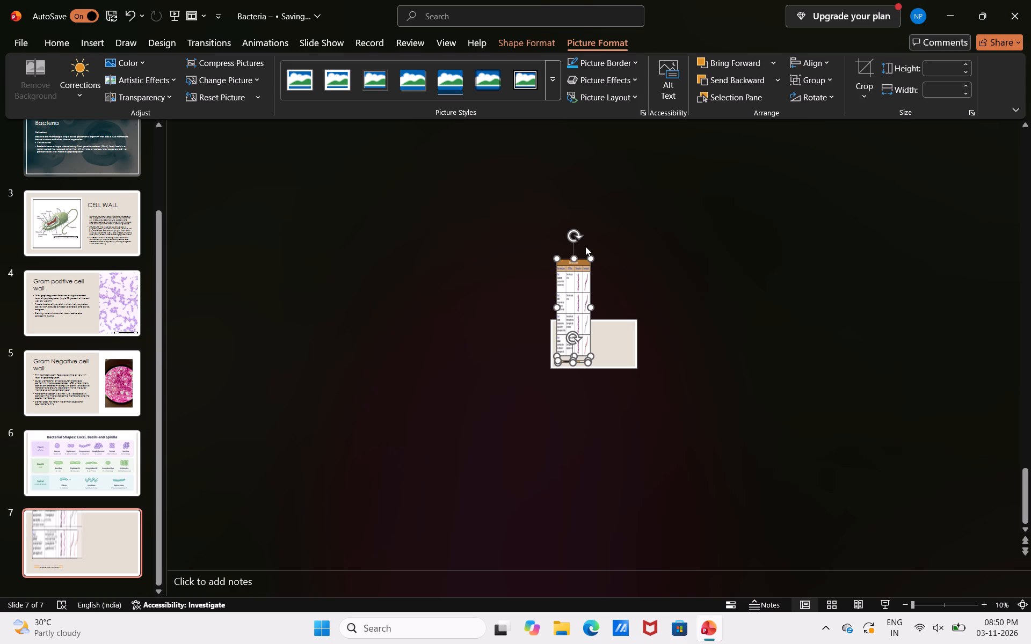
drag(572, 258, 579, 321)
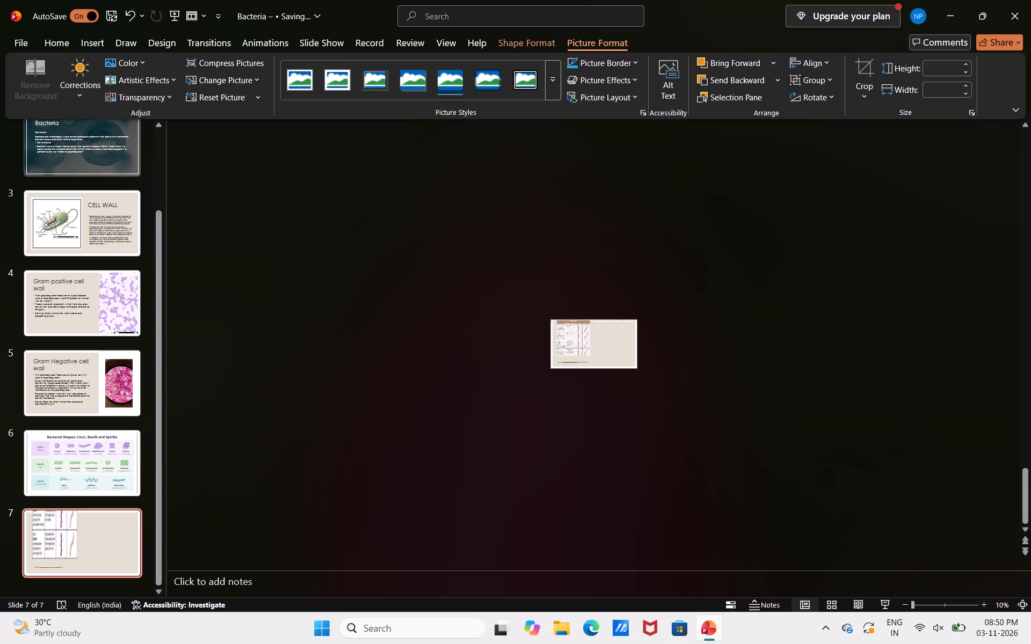
drag(579, 321, 579, 324)
ctrl+scroll(532, 396, up, 5)
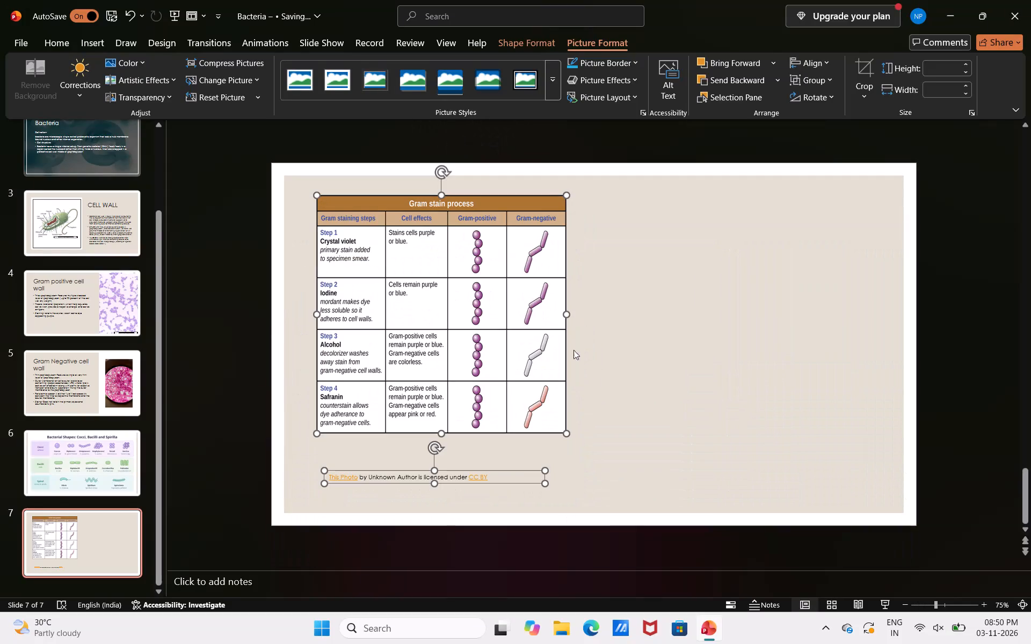
Widen the "Gram stain process" picture rightward to about two-thirds of the slide's width.
drag(567, 316, 580, 314)
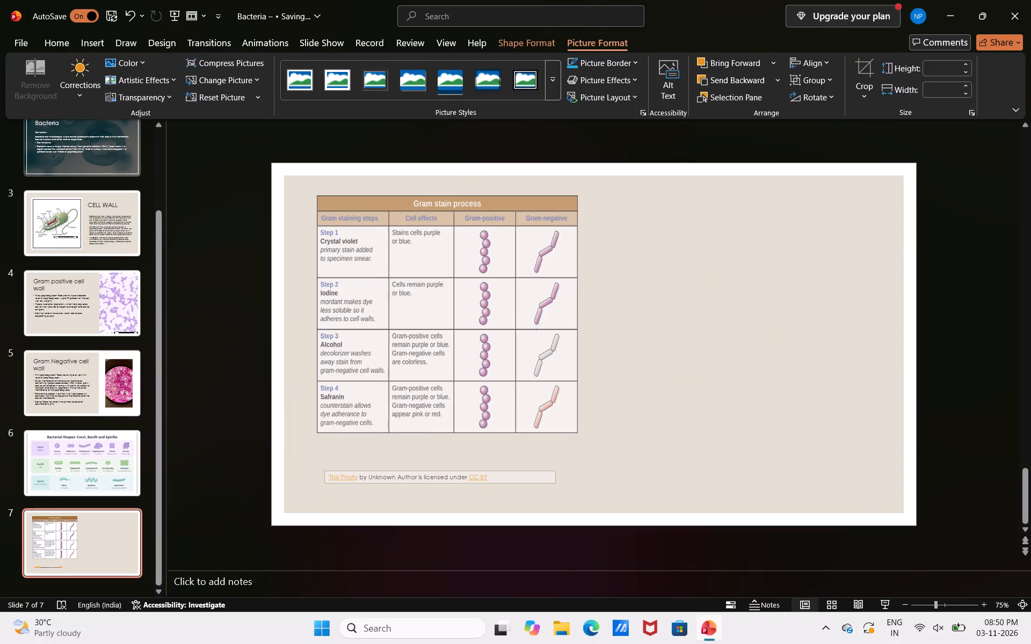
drag(580, 314, 721, 322)
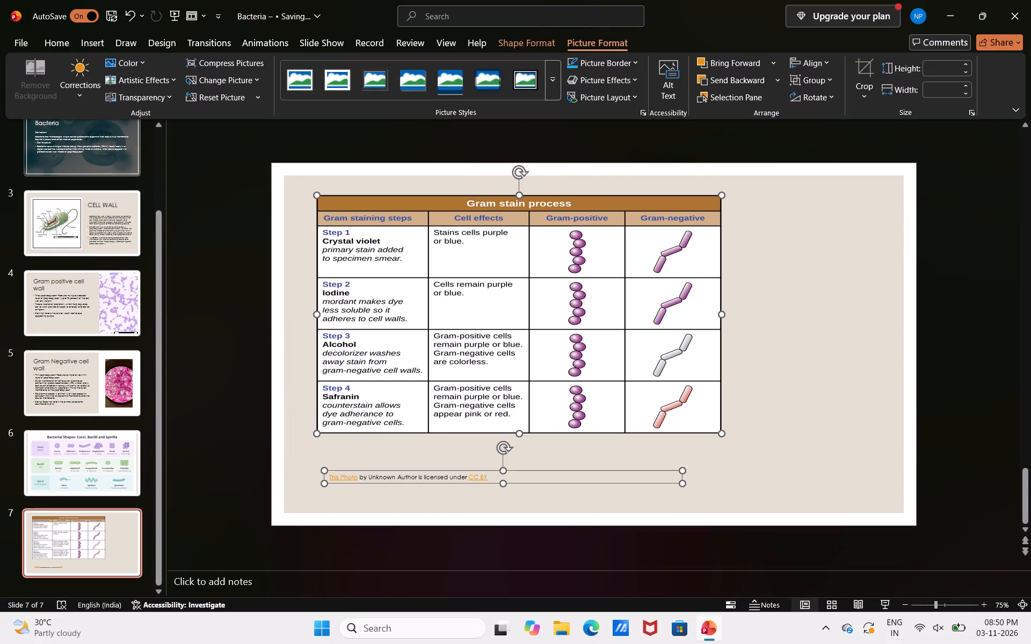
Delete the photo attribution text below the "Gram stain process" picture.
click(487, 478)
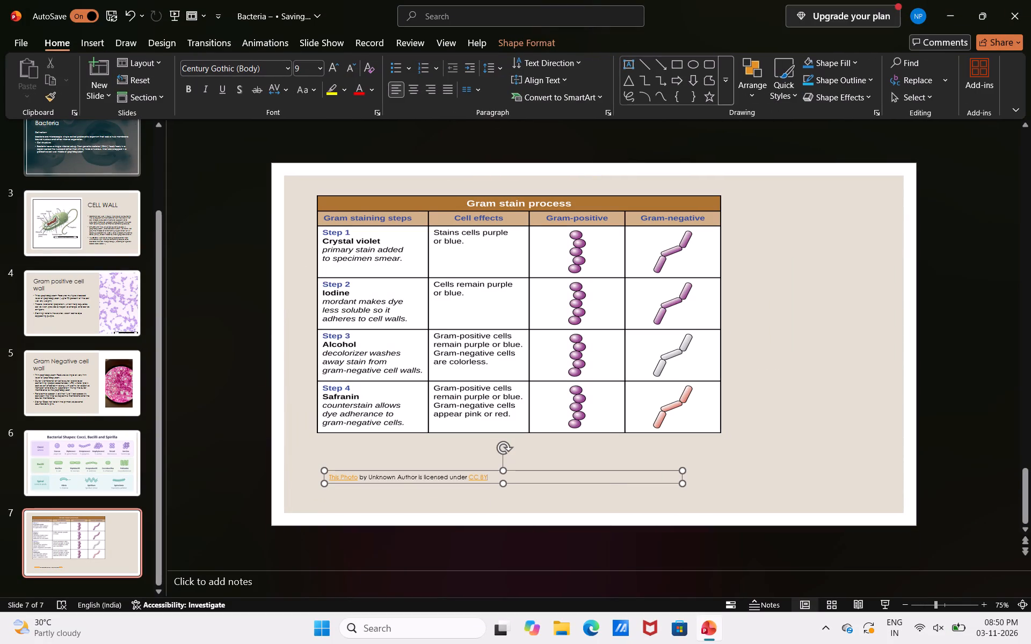
key(BackSpace)
key(BackSpace)
key(BackSpace)
key(BackSpace)
key(BackSpace)
key(BackSpace)
key(BackSpace)
key(BackSpace)
key(BackSpace)
key(BackSpace)
key(BackSpace)
key(BackSpace)
key(BackSpace)
key(BackSpace)
key(BackSpace)
key(BackSpace)
key(BackSpace)
key(BackSpace)
key(BackSpace)
key(BackSpace)
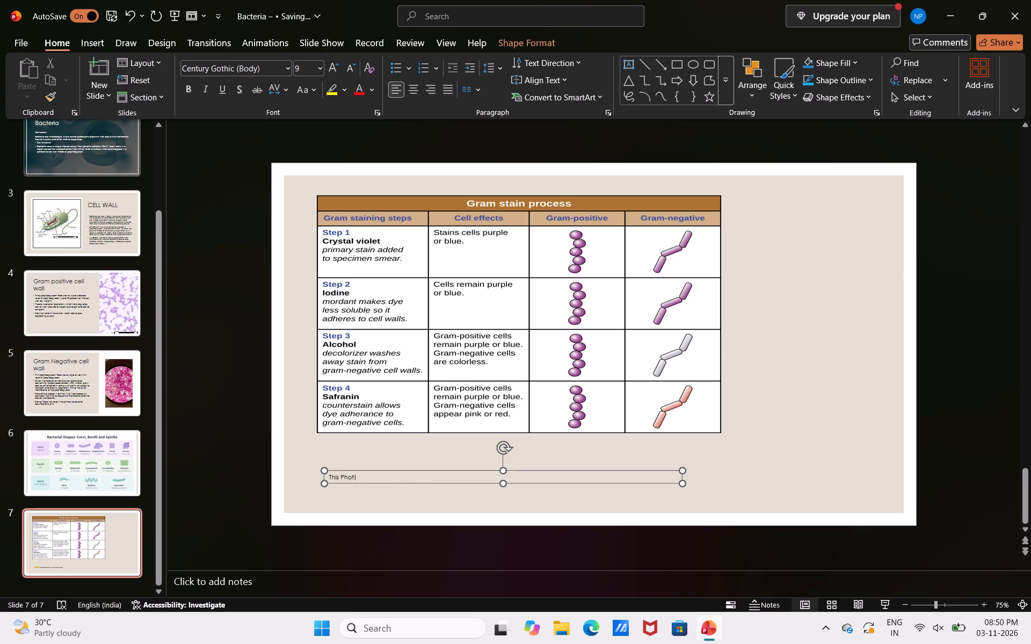
key(BackSpace)
Stretch the "Gram stain process" picture downward into the space near the bottom of slide 7.
click(506, 378)
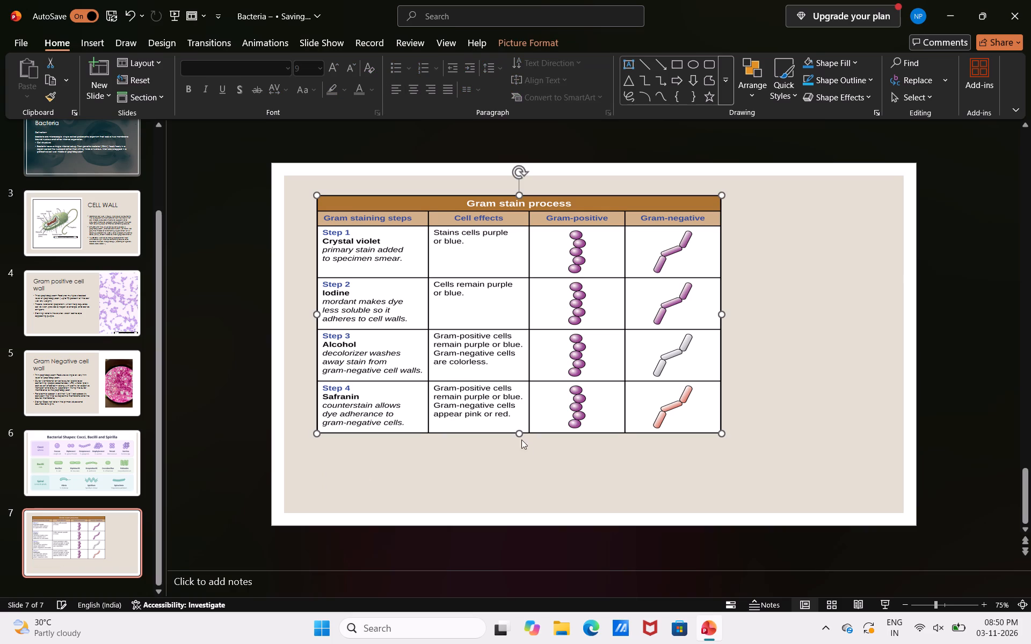
drag(517, 434, 520, 471)
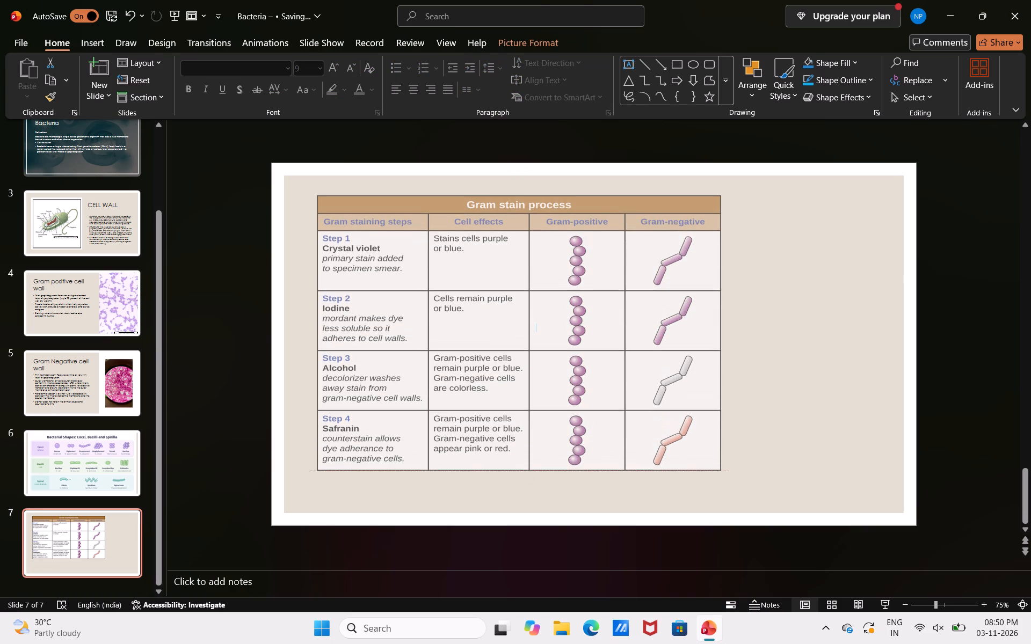
drag(520, 471, 528, 484)
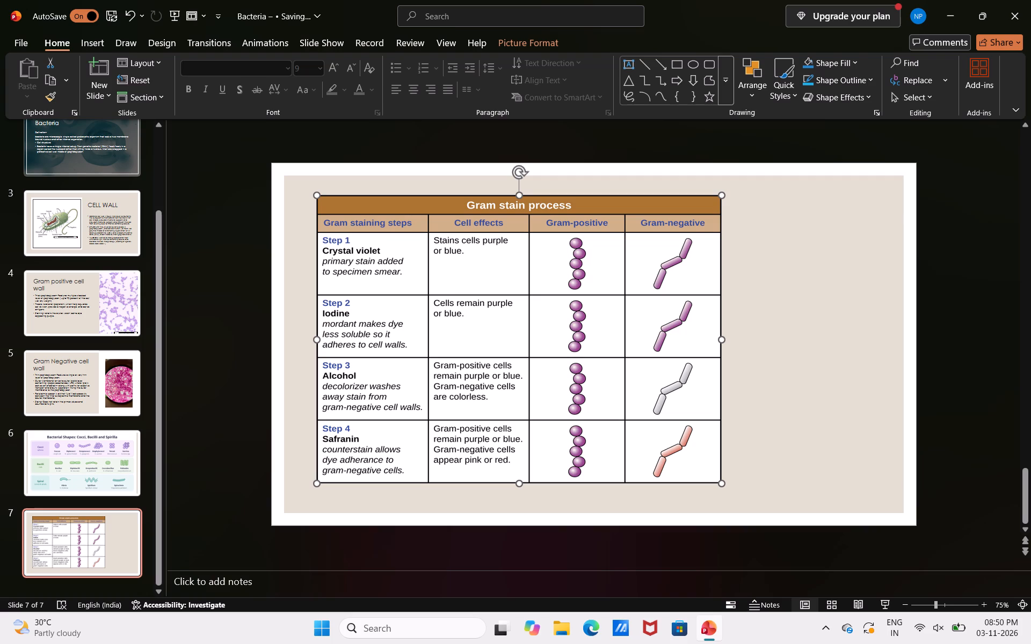
Move the "Gram stain process" picture closer to the slide's horizontal centre, leaving space above it.
scroll(596, 356, right, 1)
drag(596, 356, 643, 377)
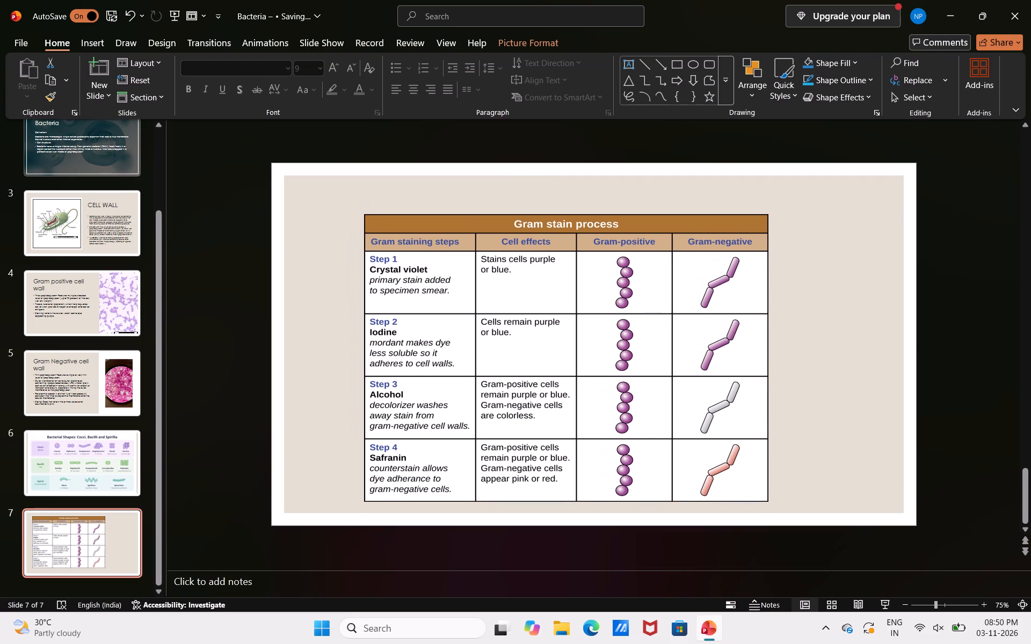
drag(643, 377, 644, 380)
scroll(643, 377, right, 1)
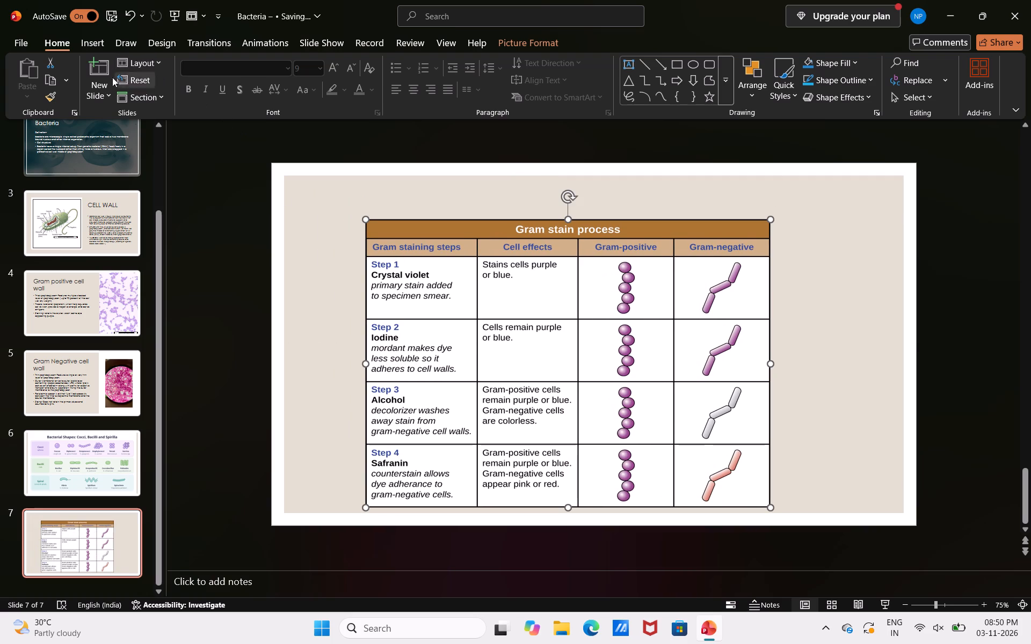
Apply the Title and Content layout to slide 7.
click(146, 64)
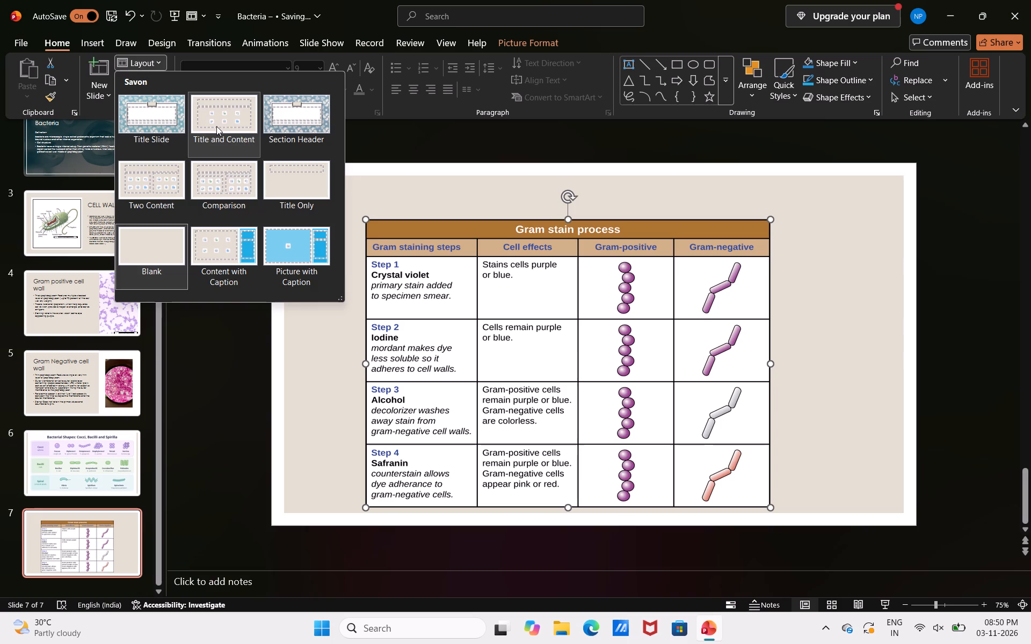
click(216, 126)
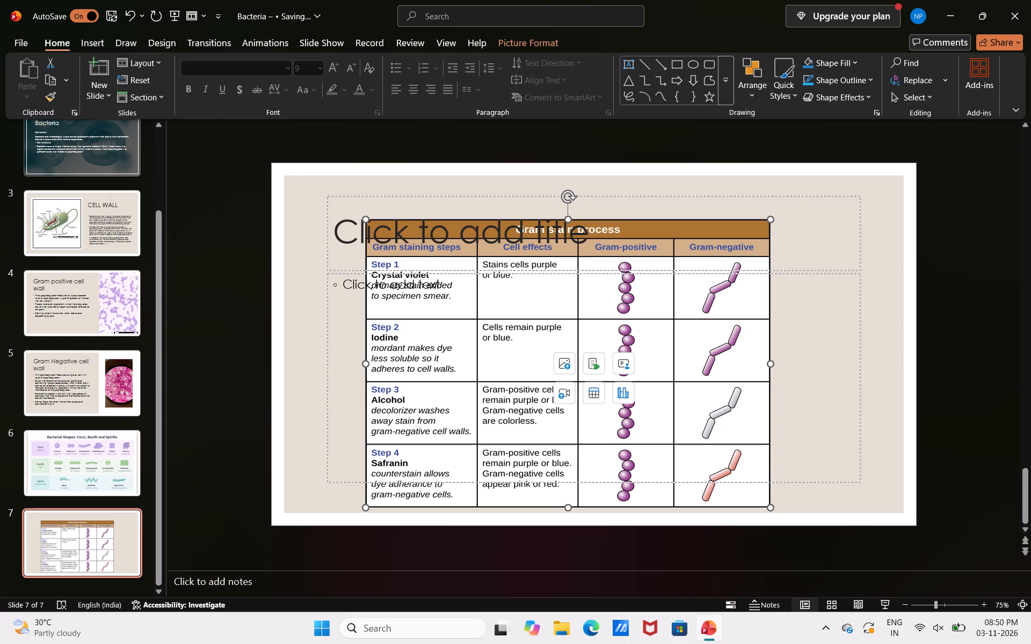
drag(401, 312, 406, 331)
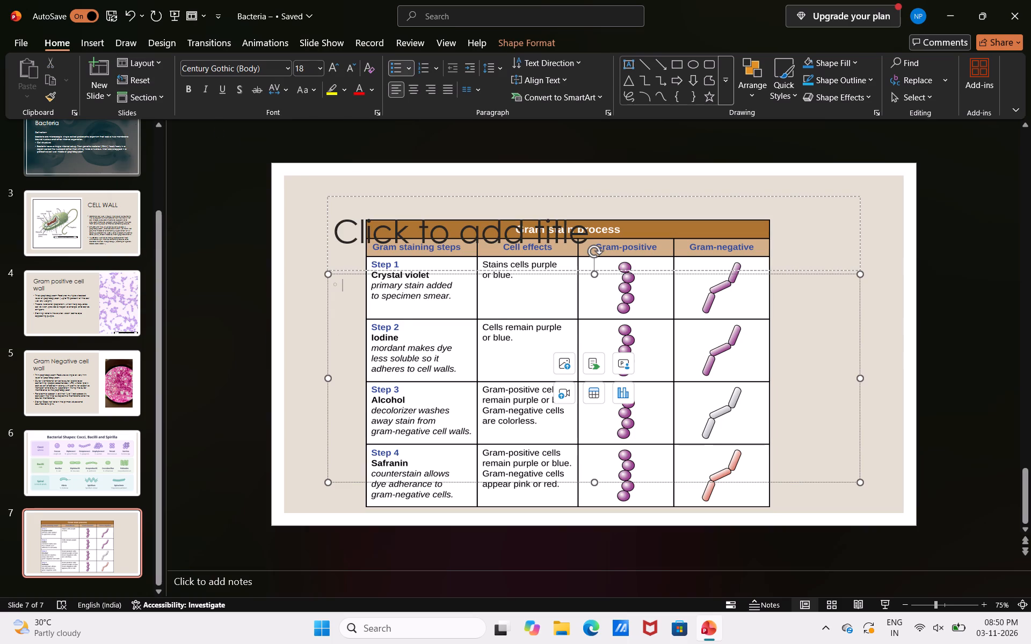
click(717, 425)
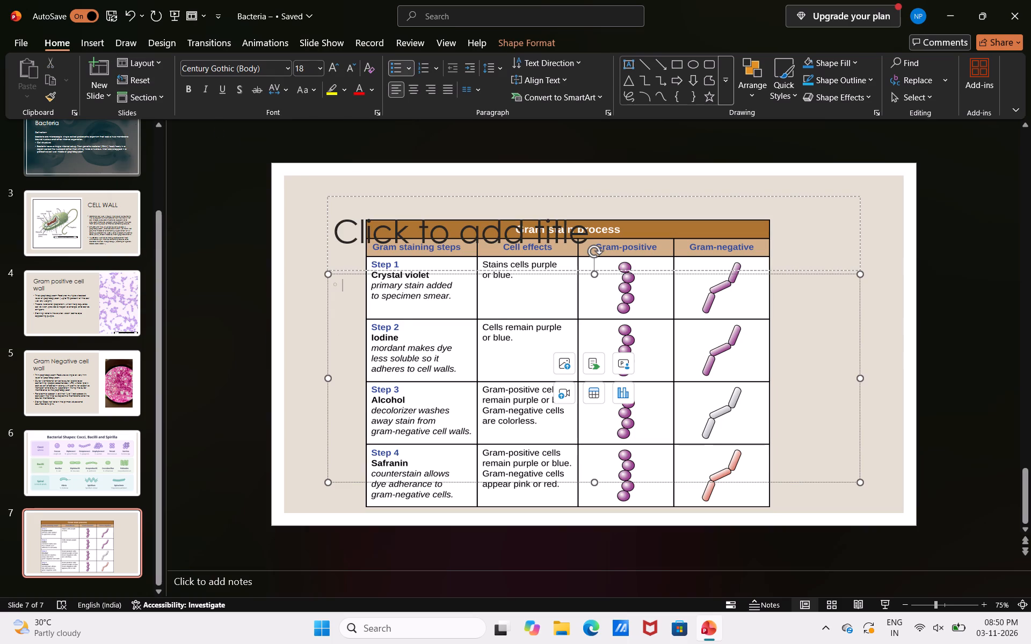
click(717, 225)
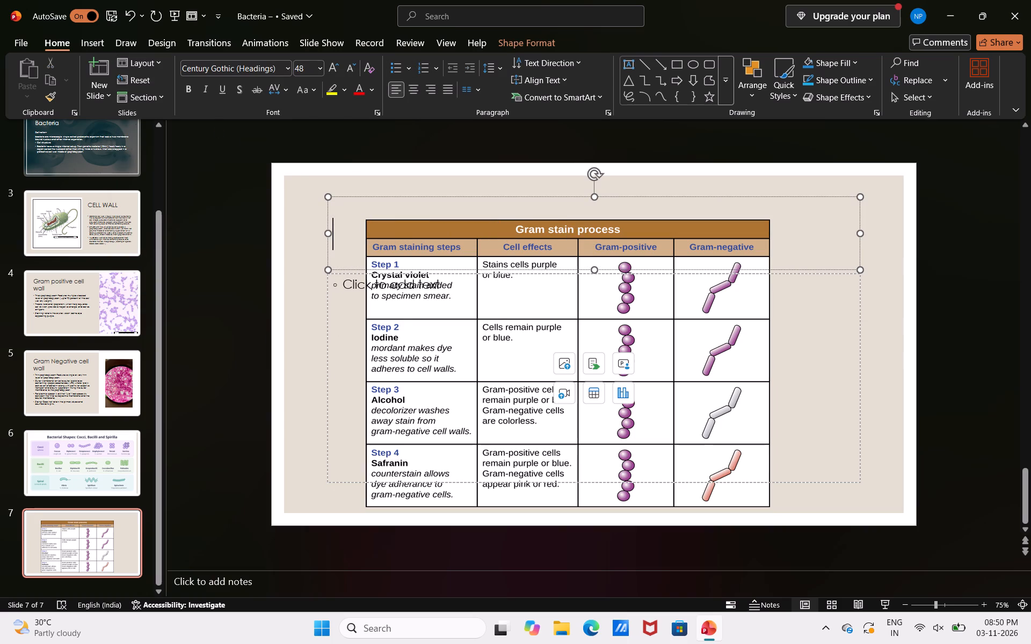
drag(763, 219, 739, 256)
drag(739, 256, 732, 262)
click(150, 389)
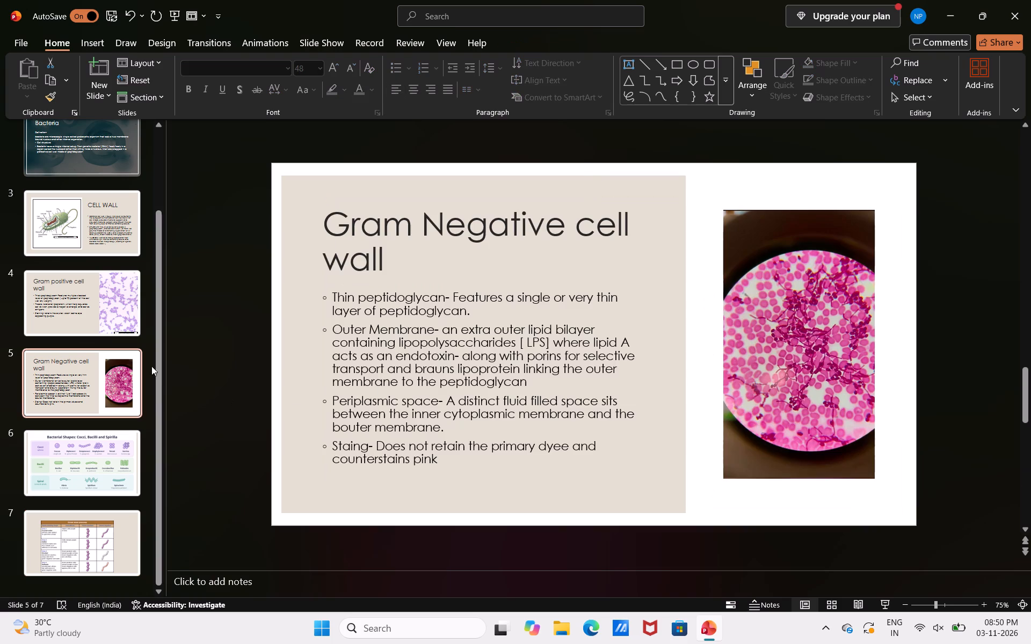
Apply the Blank layout to slide 7, which holds the "Gram stain process" picture.
click(77, 542)
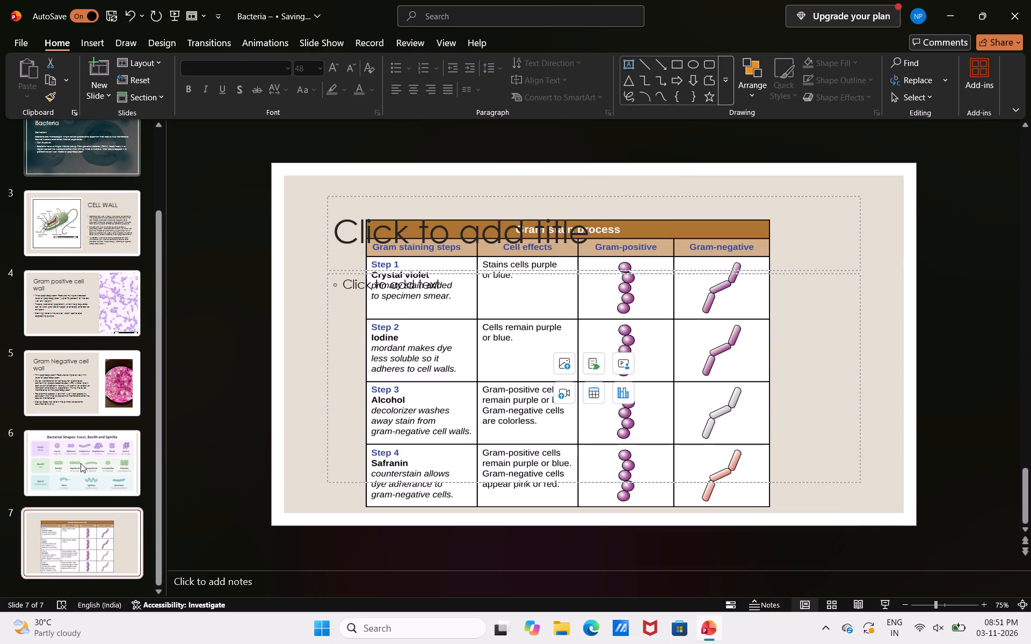
click(147, 66)
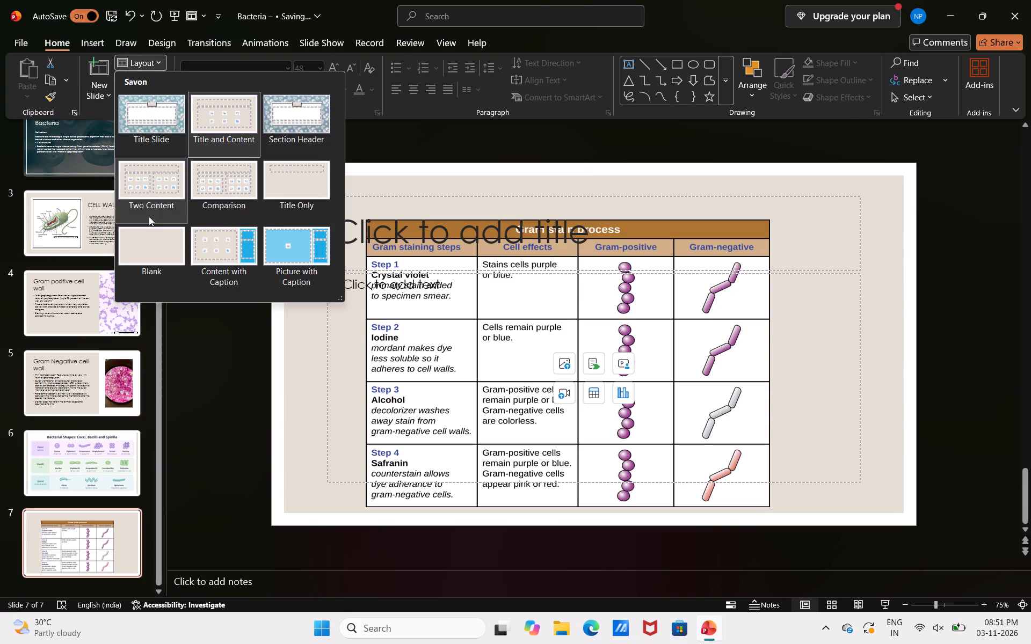
click(149, 240)
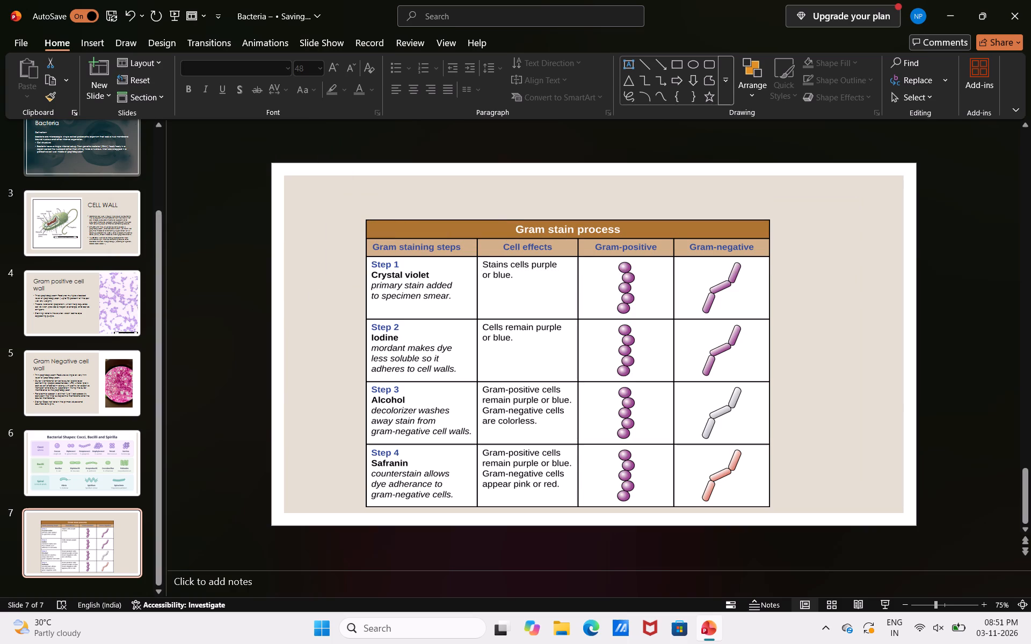
Move the "Gram stain process" picture slightly upward so it sits near the vertical centre of slide 7.
drag(384, 236, 380, 229)
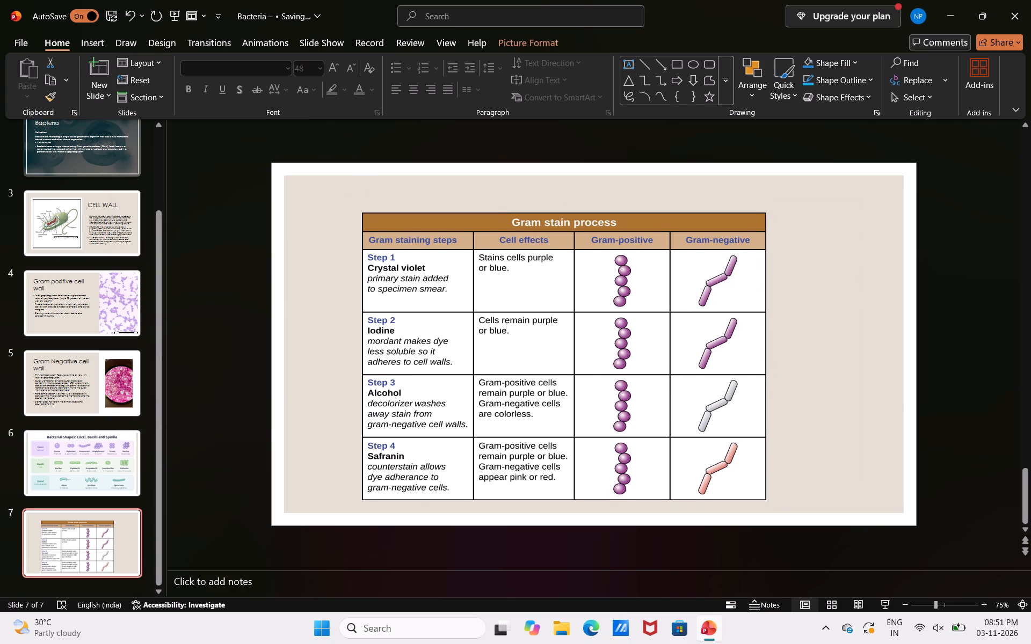
drag(380, 229, 383, 222)
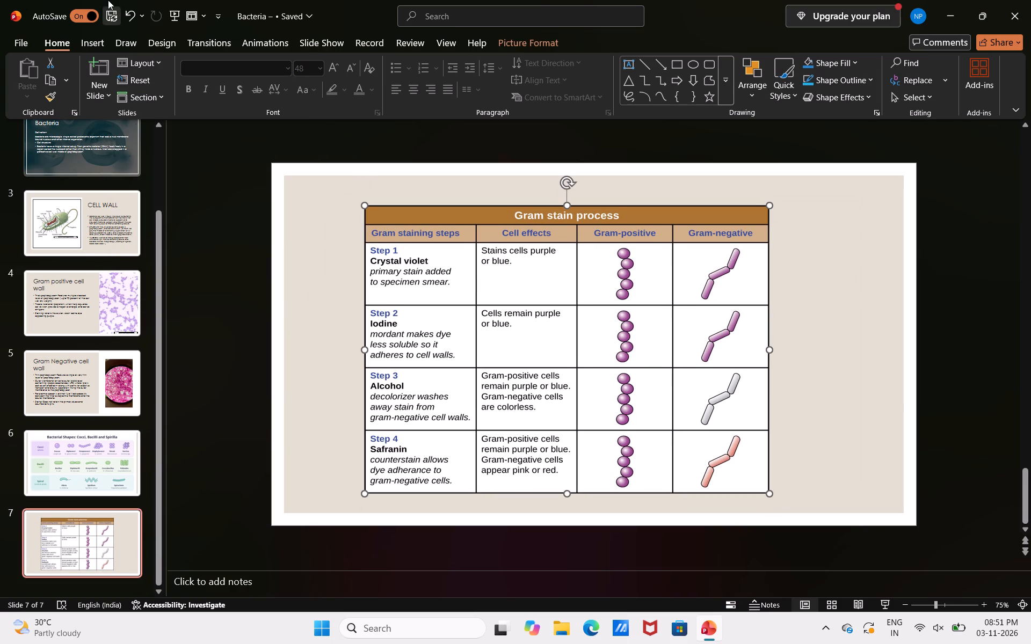
Add a new slide with the Title and Content layout after slide 7.
click(88, 92)
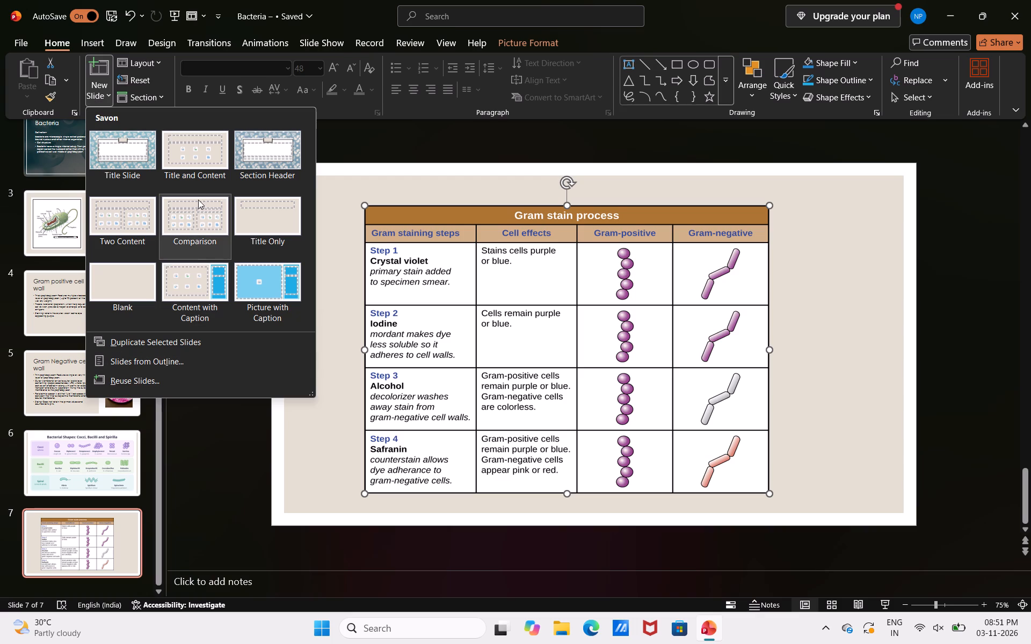
click(209, 167)
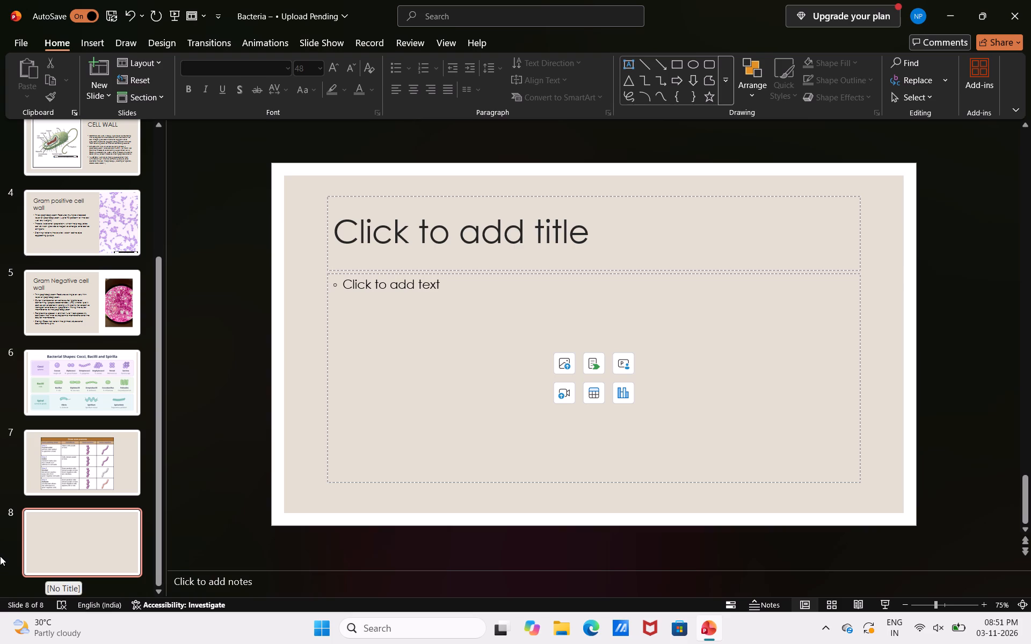
Enter "Classification on oxygen" as the title of slide 8.
click(362, 209)
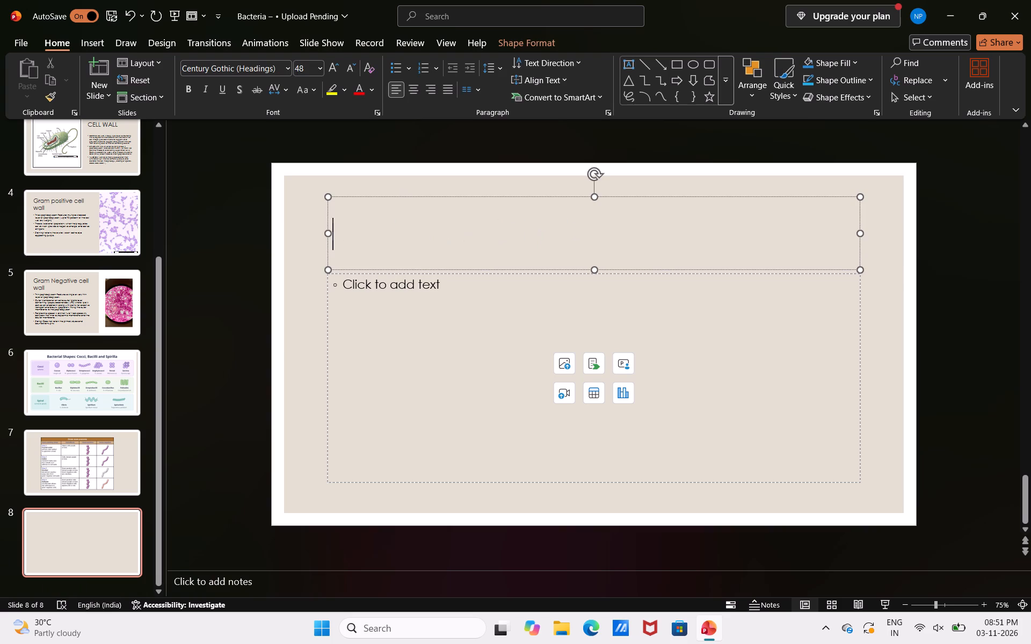
text(classification o)
key(d)
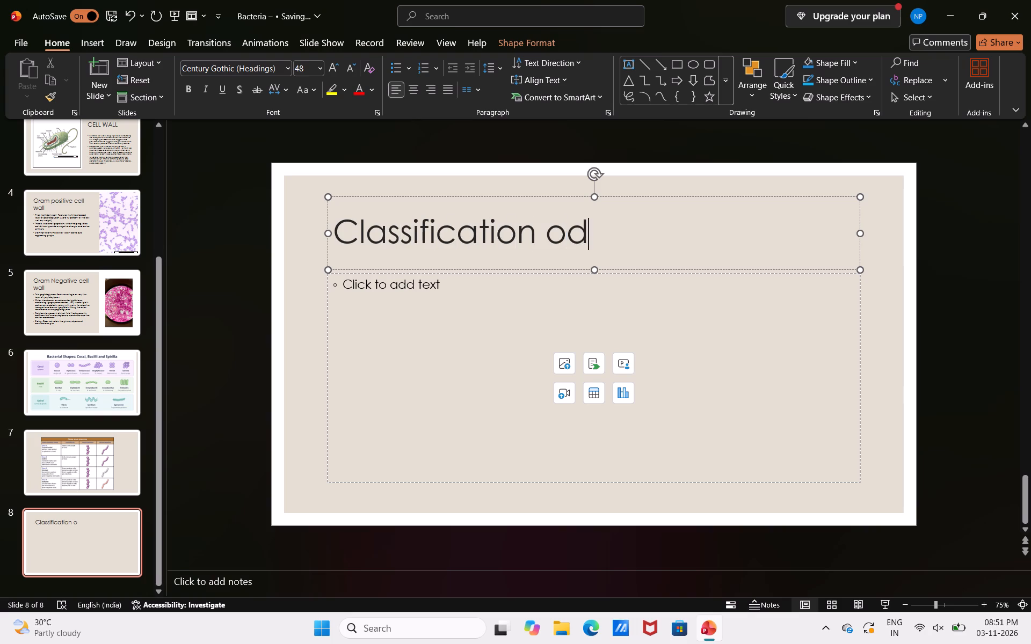
key(BackSpace)
text(n oxygen)
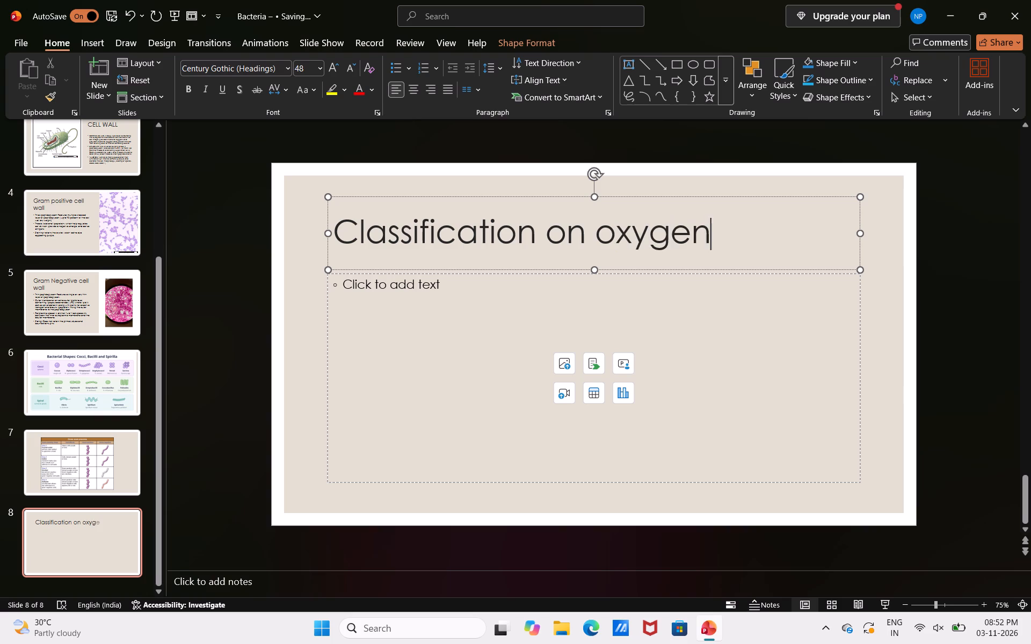
key(space)
Search the online pictures for "bacteria classification on oxygen".
click(95, 38)
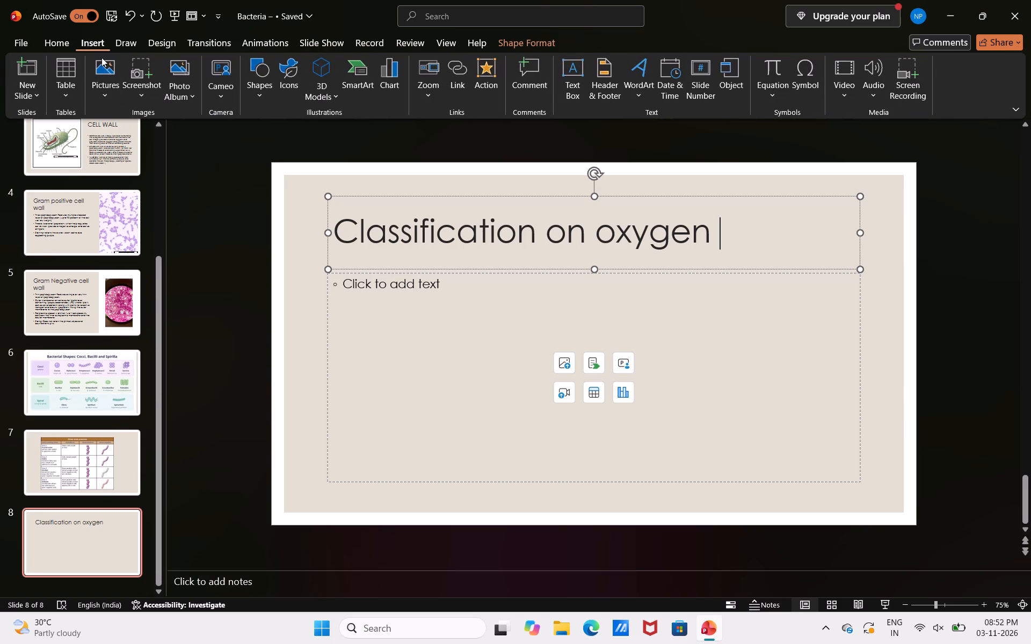
drag(104, 68, 103, 170)
click(103, 170)
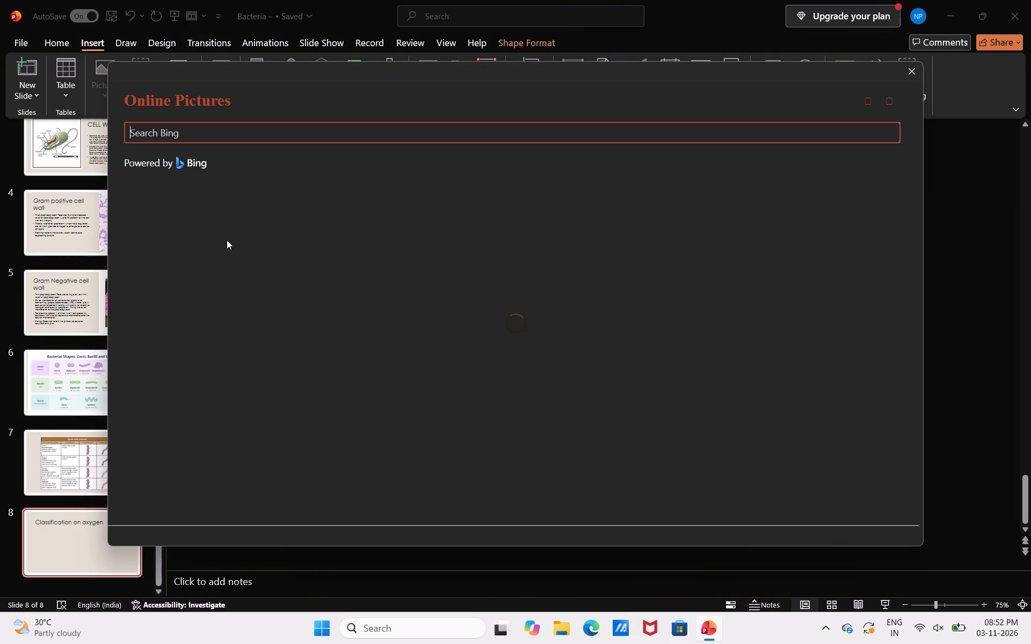
click(244, 127)
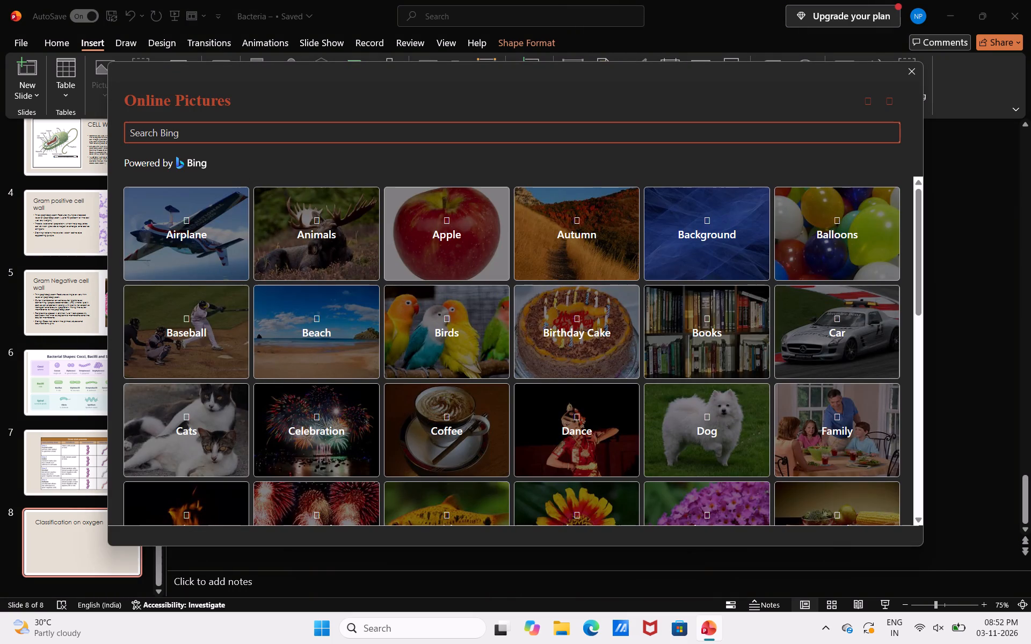
text(bacteria classification)
key(space)
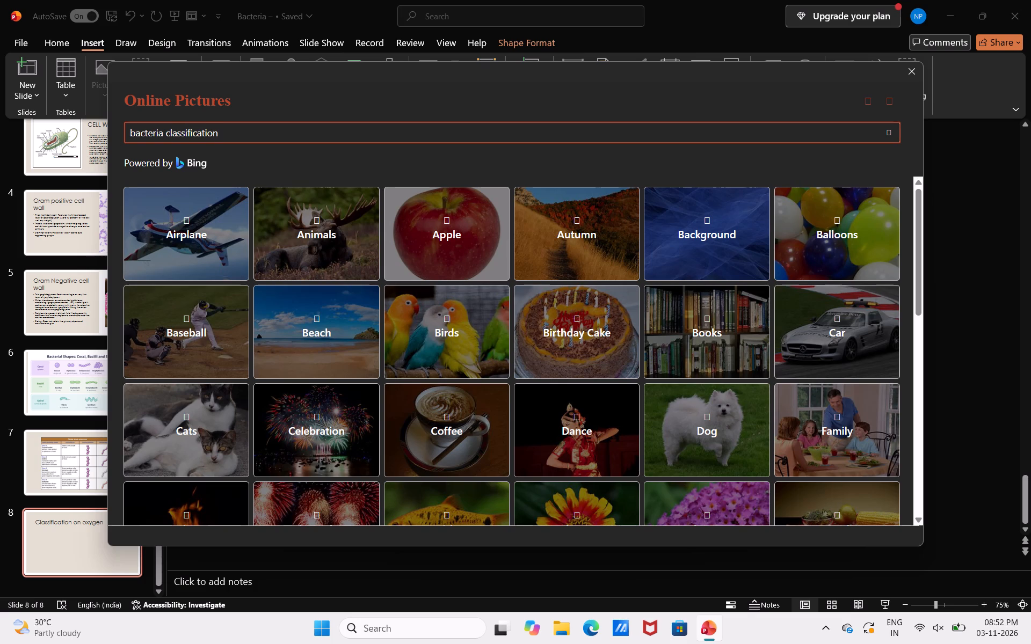
text(on)
key(space)
text(oxygen)
key(Return)
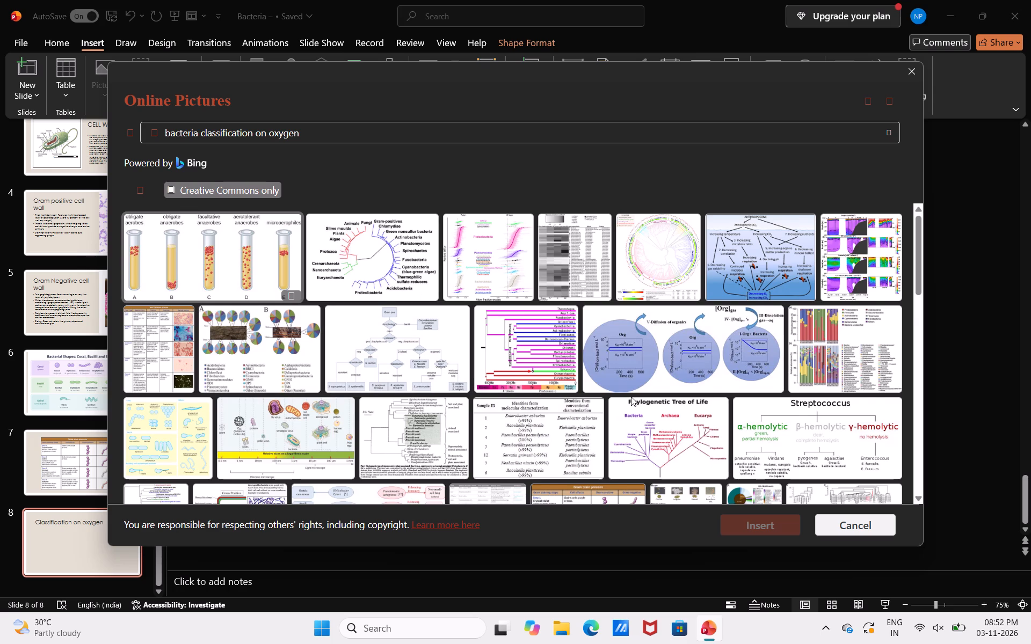
Look through the online picture results for a chart classifying bacteria by oxygen need, and close the search without inserting a picture.
scroll(631, 397, down, 4)
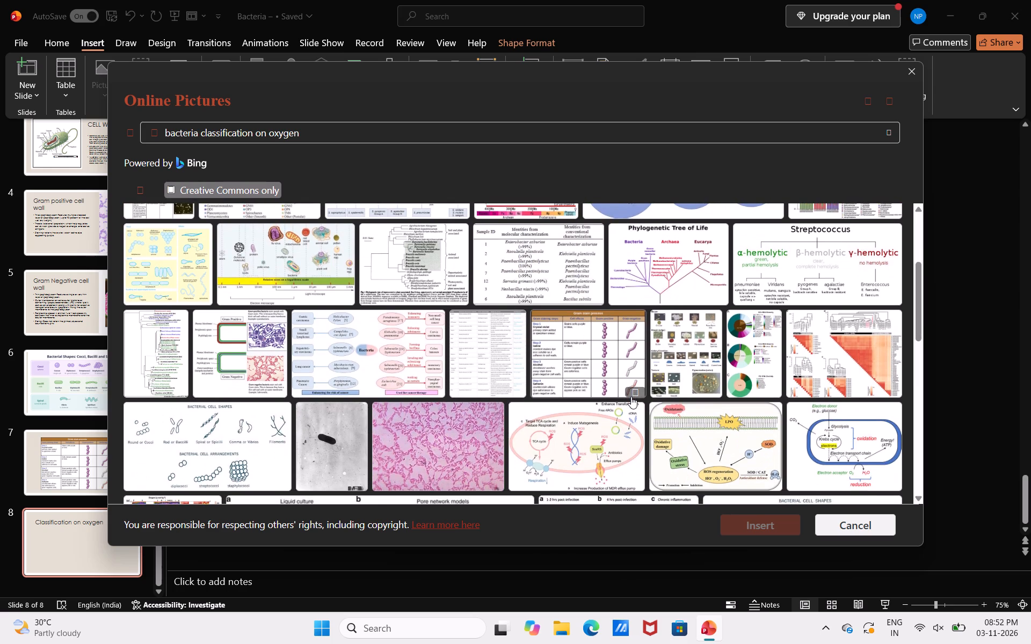
scroll(631, 397, down, 5)
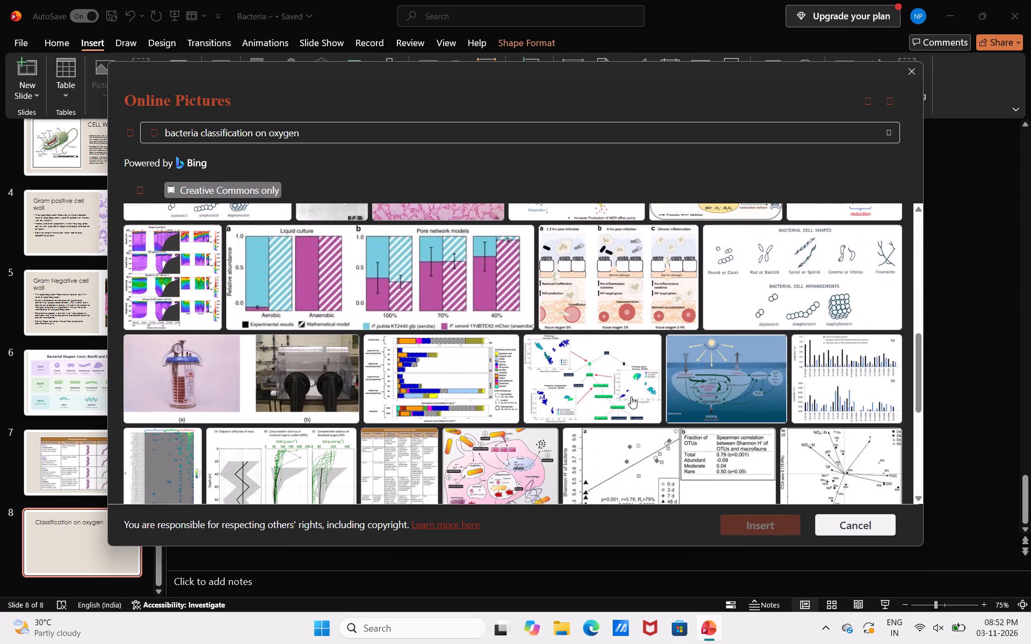
scroll(631, 397, down, 5)
scroll(631, 397, up, 3)
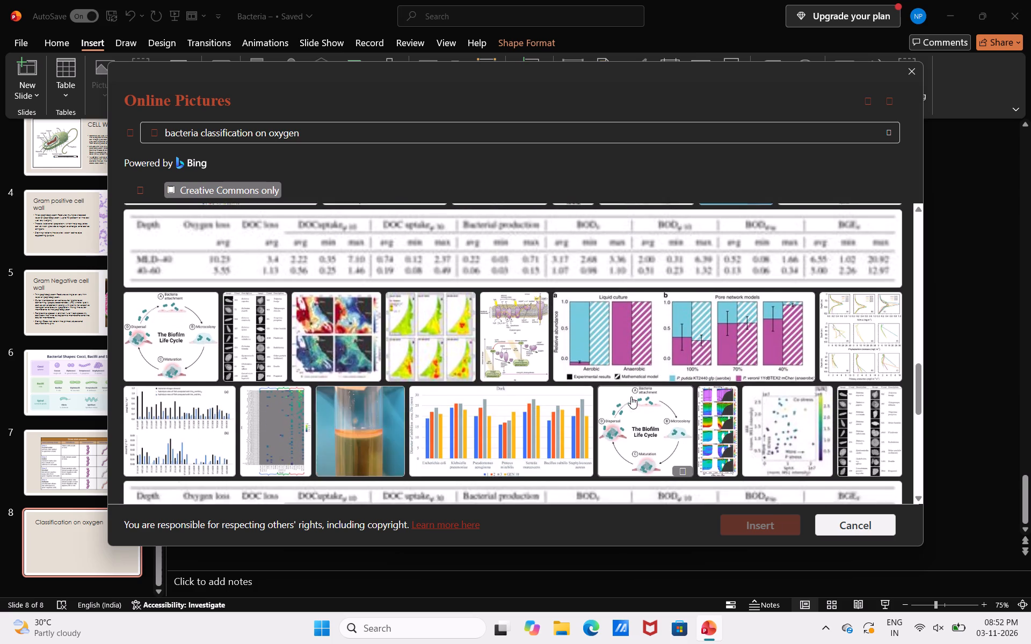
scroll(631, 397, up, 3)
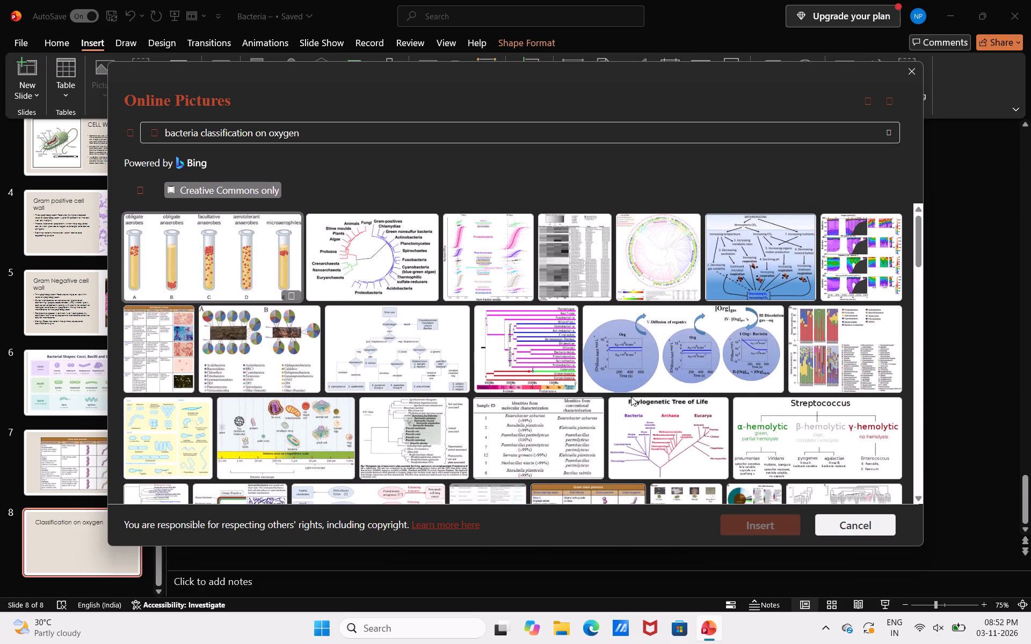
scroll(631, 397, up, 2)
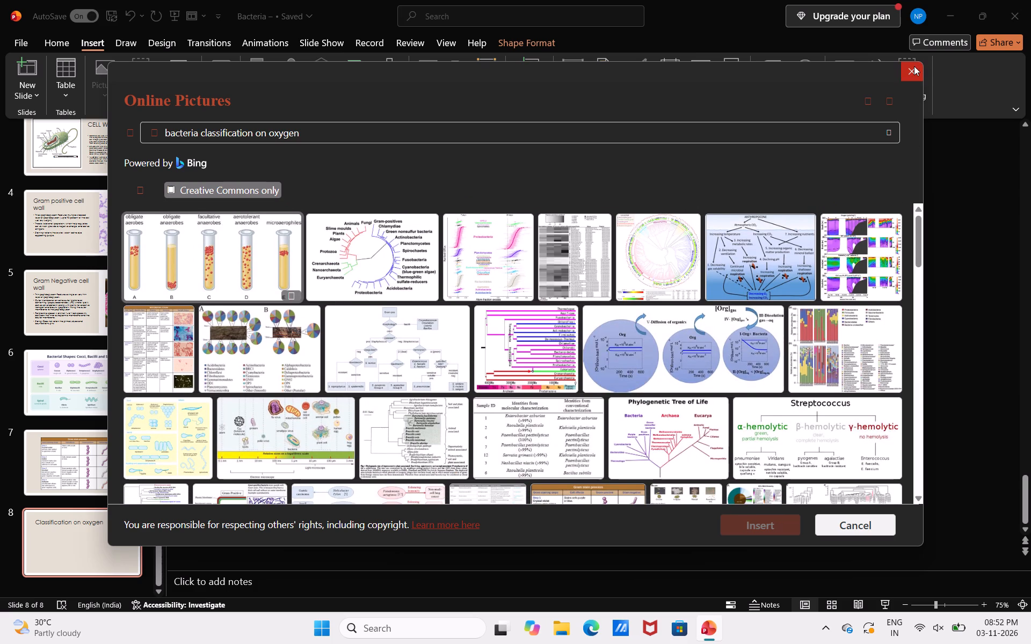
click(914, 66)
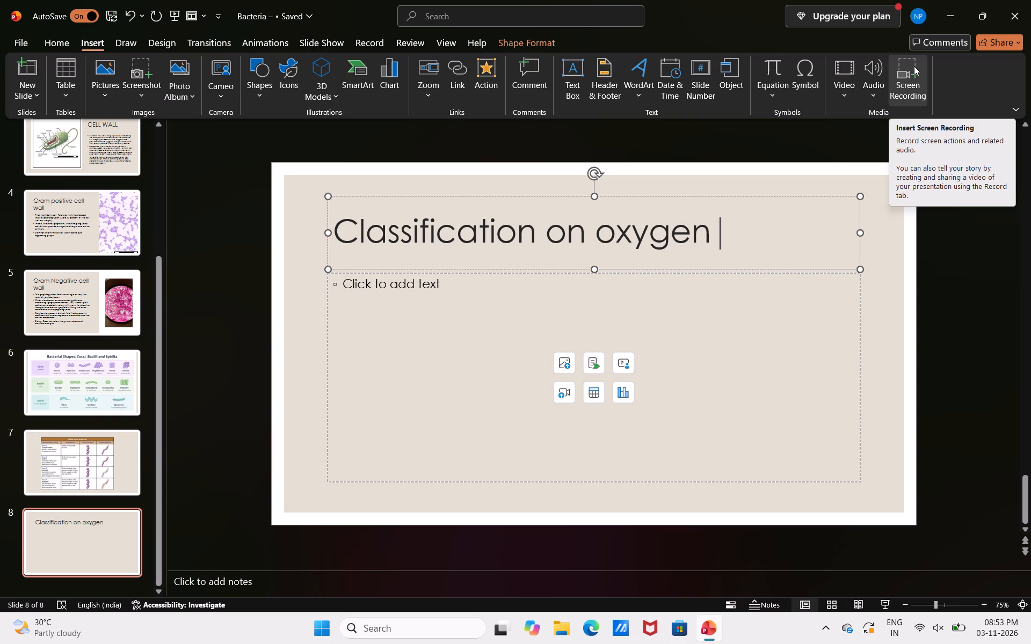
Start the first bullet of slide 8's body text with the term "OBLIGATE AEROBES-".
click(447, 288)
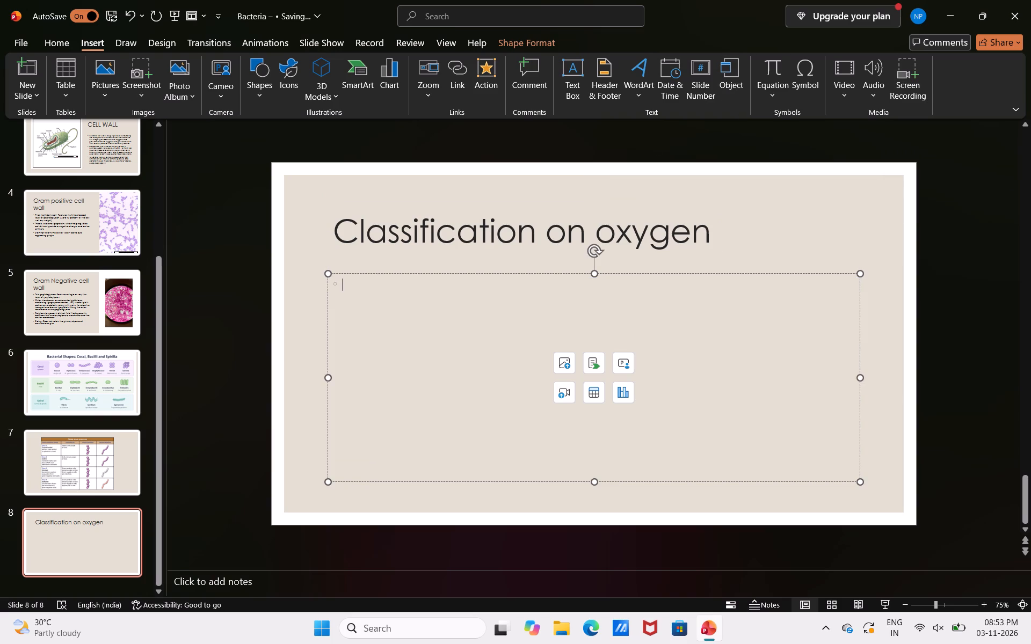
key(BackSpace)
text(BLIGAT)
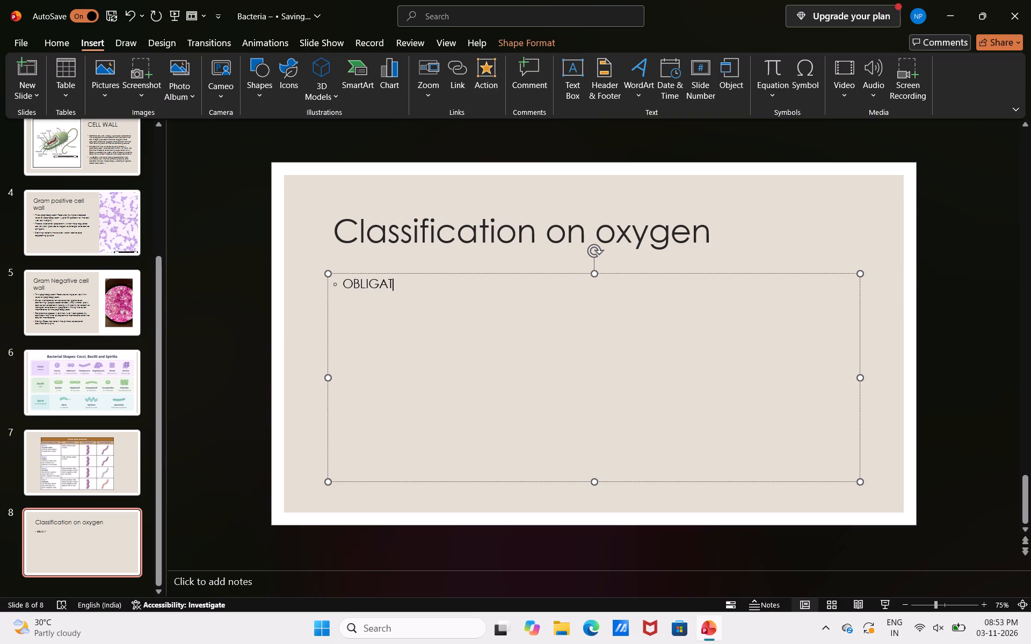
key(w)
key(BackSpace)
key(e)
key(space)
text(AEROBES)
key(space)
key(BackSpace)
key(minus)
Continue the obligate aerobes bullet with "can live only in presence of oxygen. They need O2 for growth".
key(space)
text(can live only)
key(space)
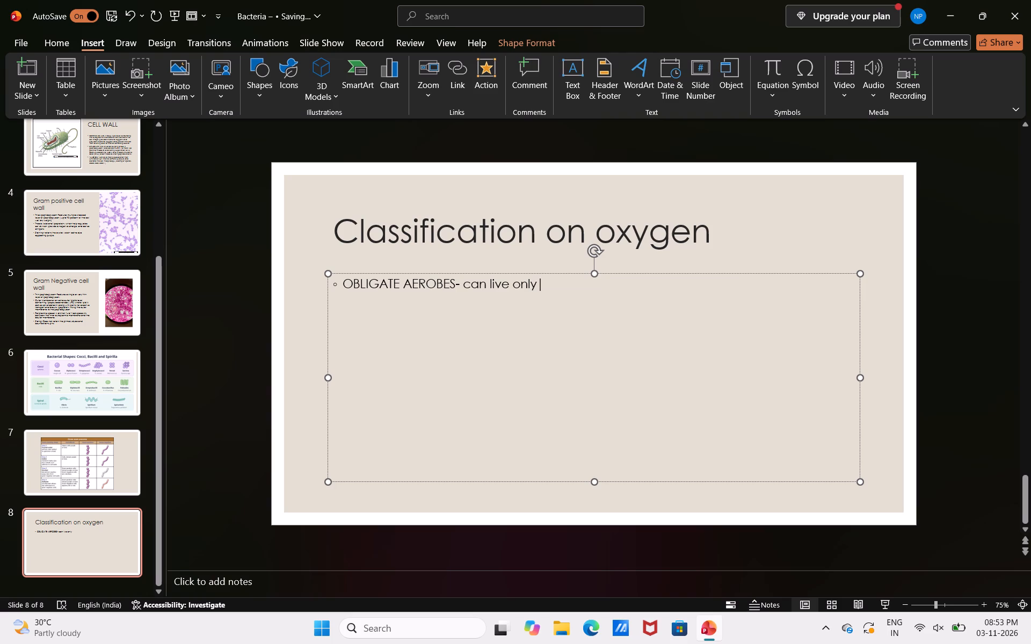
text(in presence of oxygen)
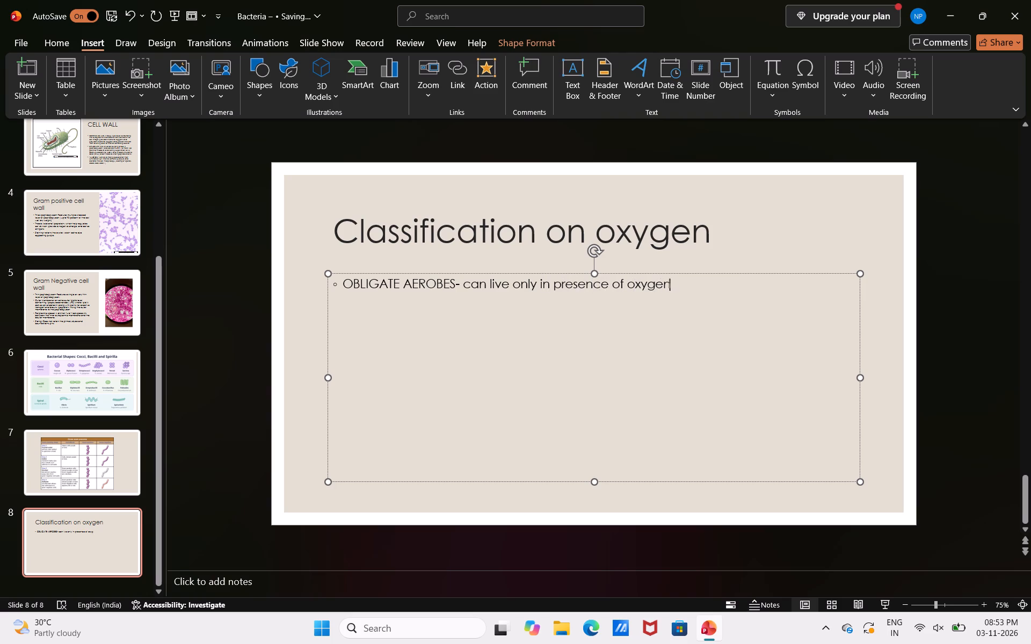
key(space)
key(BackSpace)
text(.)
key(space)
text(they need)
key(space)
text(2 for)
key(space)
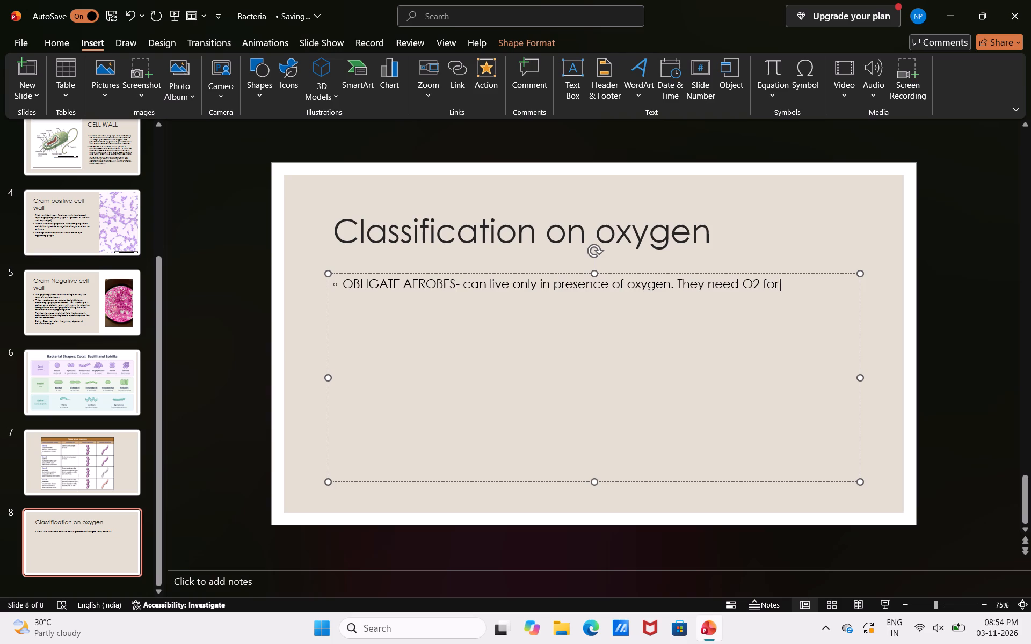
text(growth)
key(space)
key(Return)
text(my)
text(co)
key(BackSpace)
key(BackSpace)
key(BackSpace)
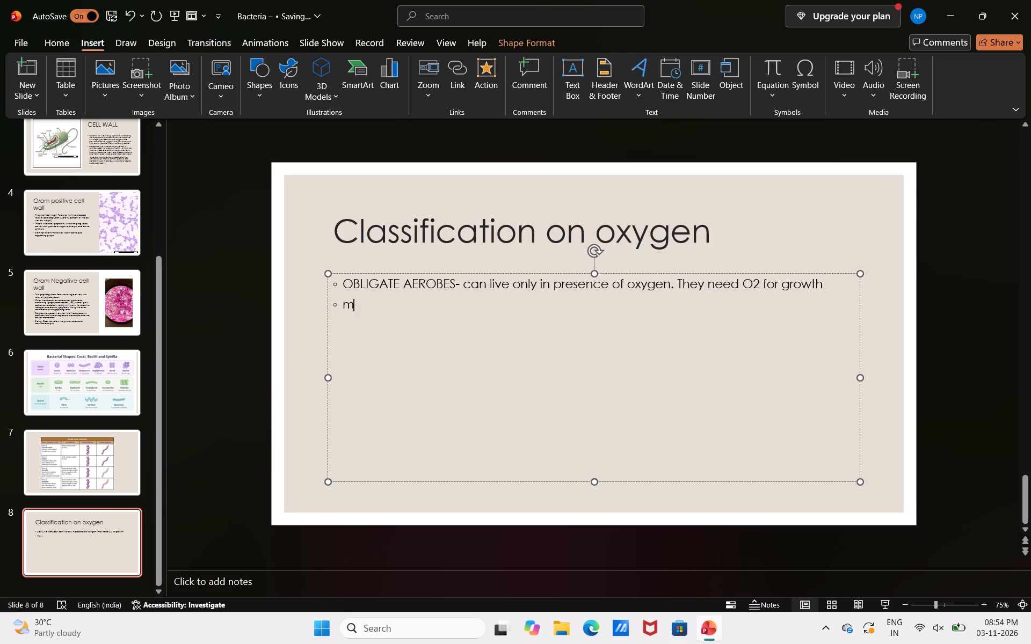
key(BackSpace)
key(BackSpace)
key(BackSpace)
Add "examples- Mycobacterium tuberculosis, pseudomonas" to the end of the obligate aerobes bullet.
text(exa)
text(mp)
text(les)
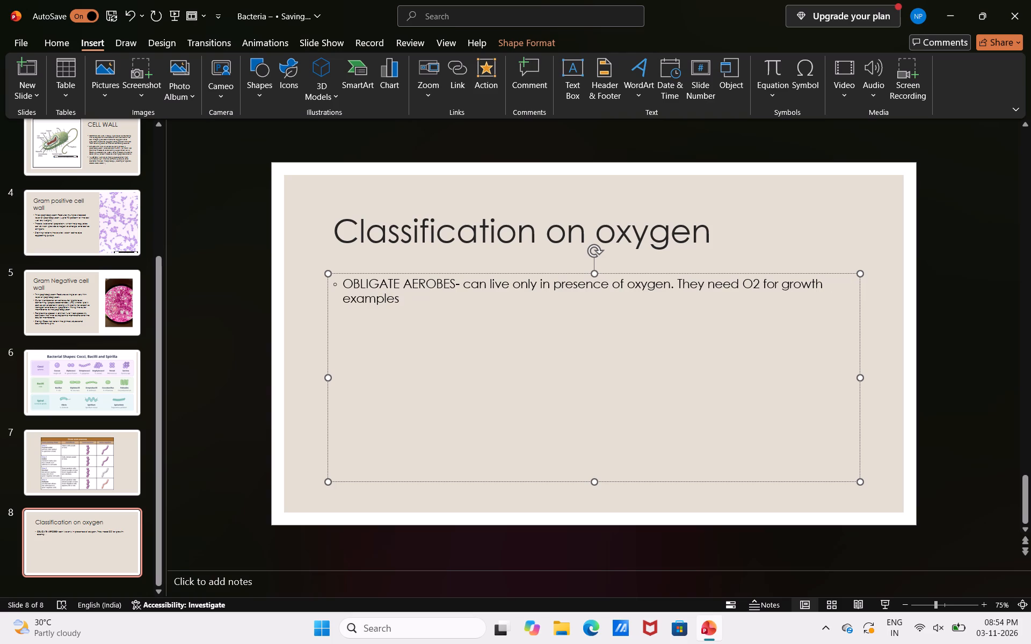
text(-)
key(space)
text(MY)
key(BackSpace)
text(ycob)
text(acterium)
key(space)
text(tuberculosis)
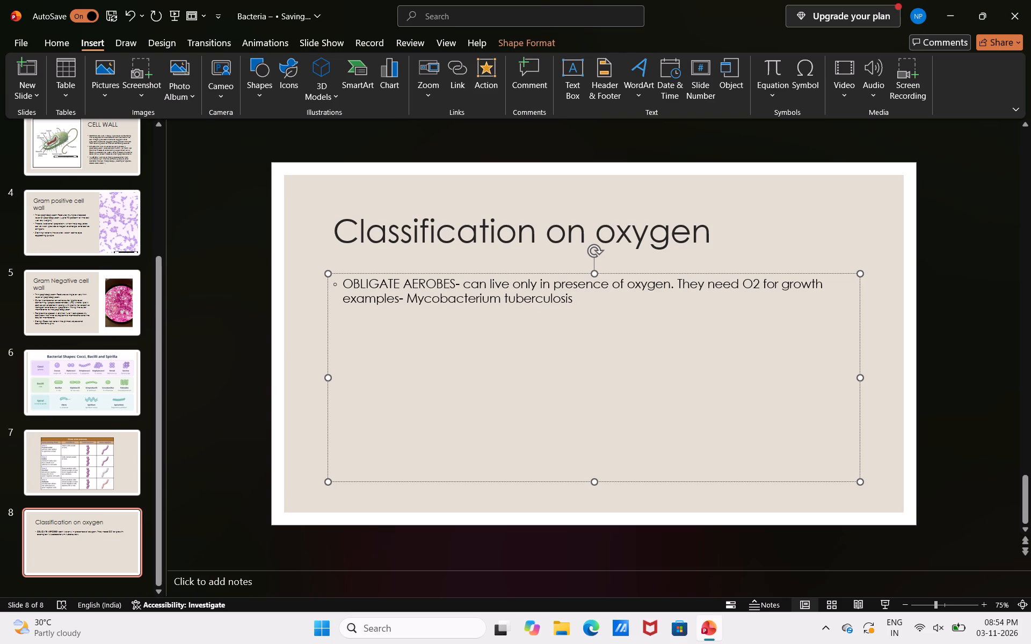
text(, pse)
key(u)
text(domonas)
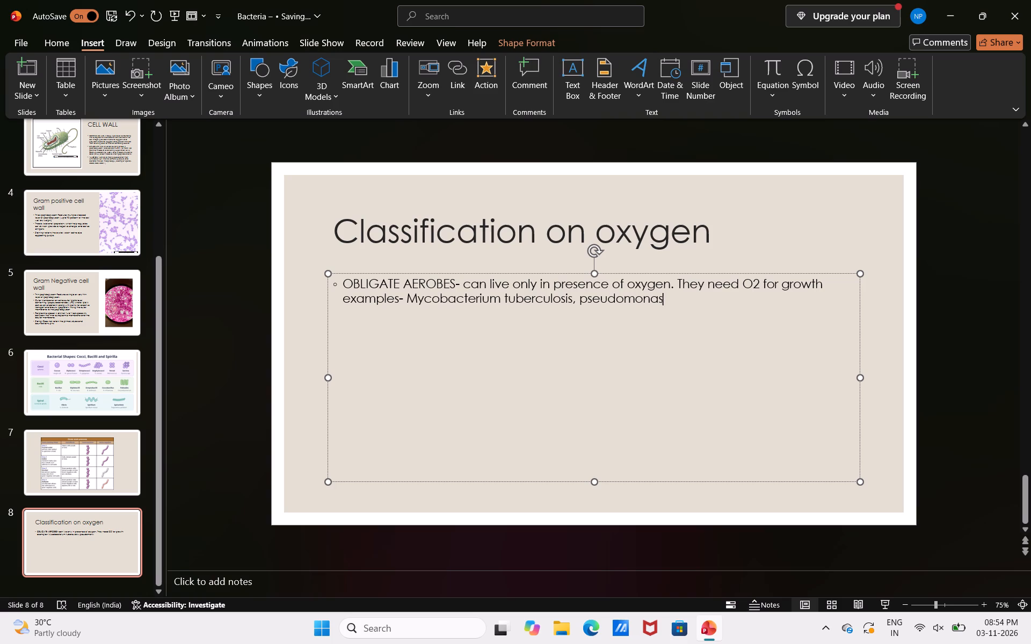
key(space)
Add a second bullet reading "OBLIGATE ANAEROBES- can live only in absence of oxygen".
key(Return)
text(OL)
key(BackSpace)
text(BLIGATE)
key(space)
text(AN)
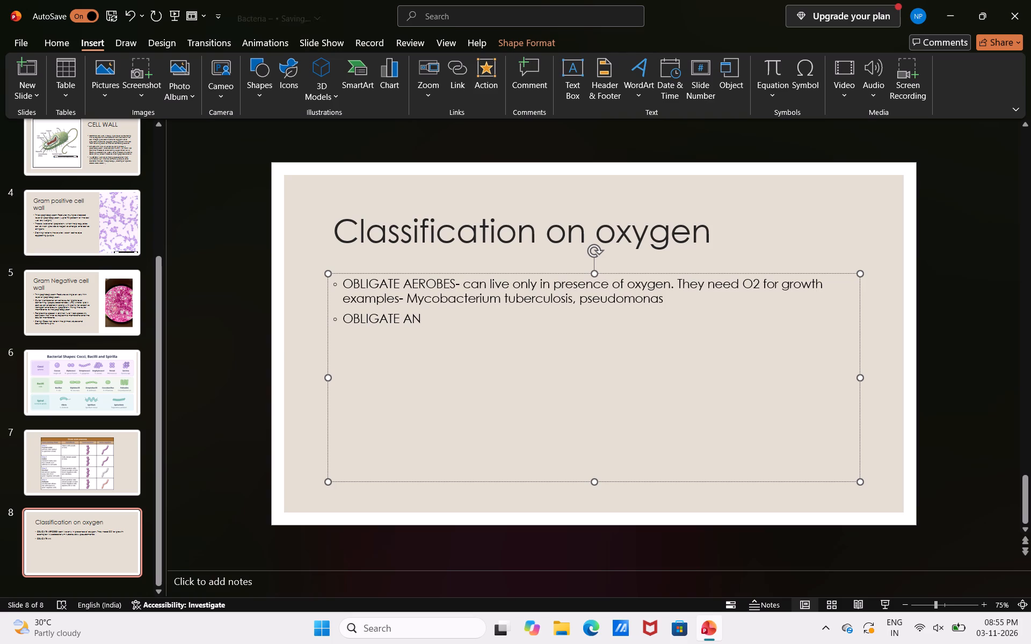
text(AEROBES)
key(minus)
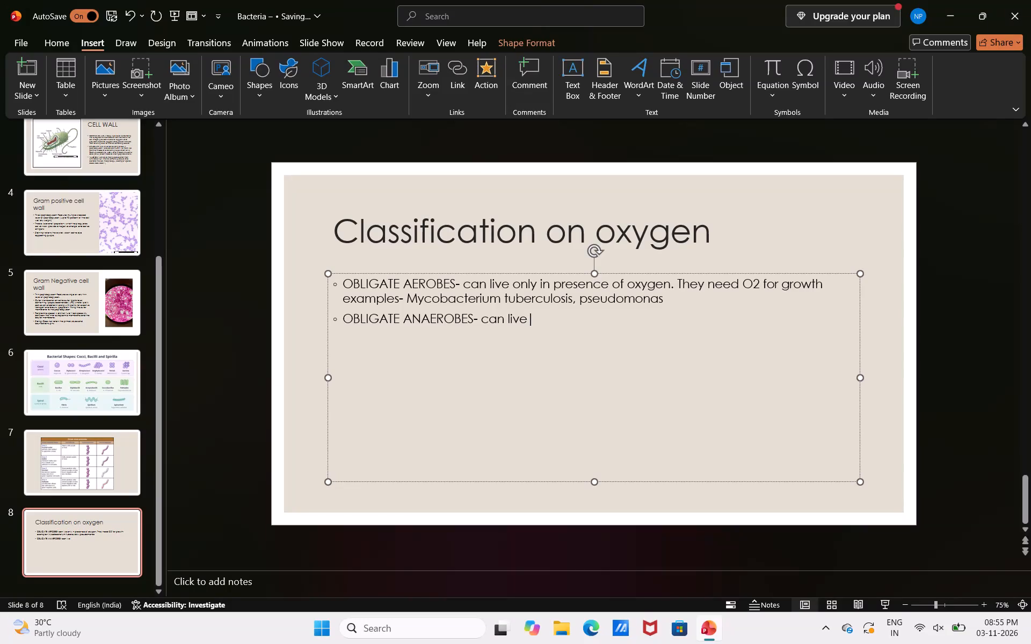
text(only in absence)
key(space)
text(of oxygen)
key(space)
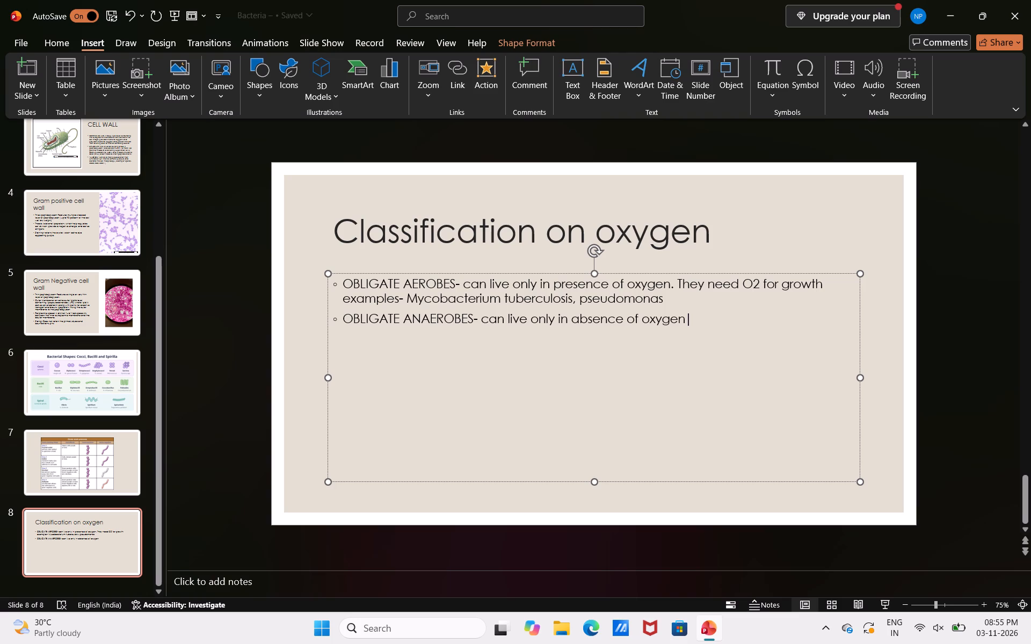
Append "example-" to the obligate anaerobes bullet and pad it with spaces before the word so it wraps onto its own line.
text(example)
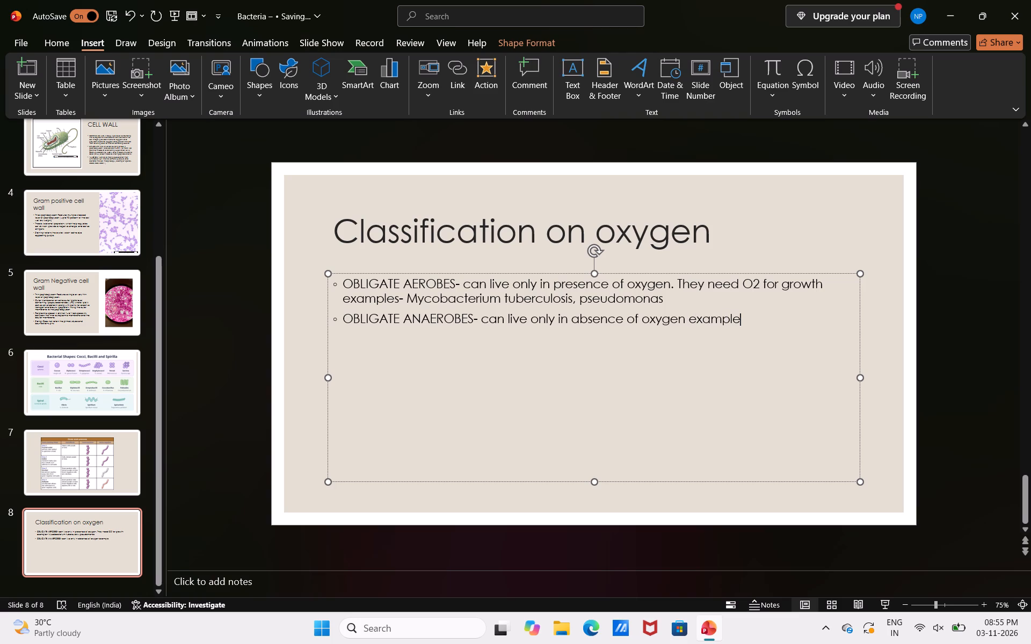
key(minus)
key(Left)
key(Left)
key(Left)
key(Left)
key(Left)
key(Left)
key(Left)
key(Left)
key(space)
key(space)
key(space)
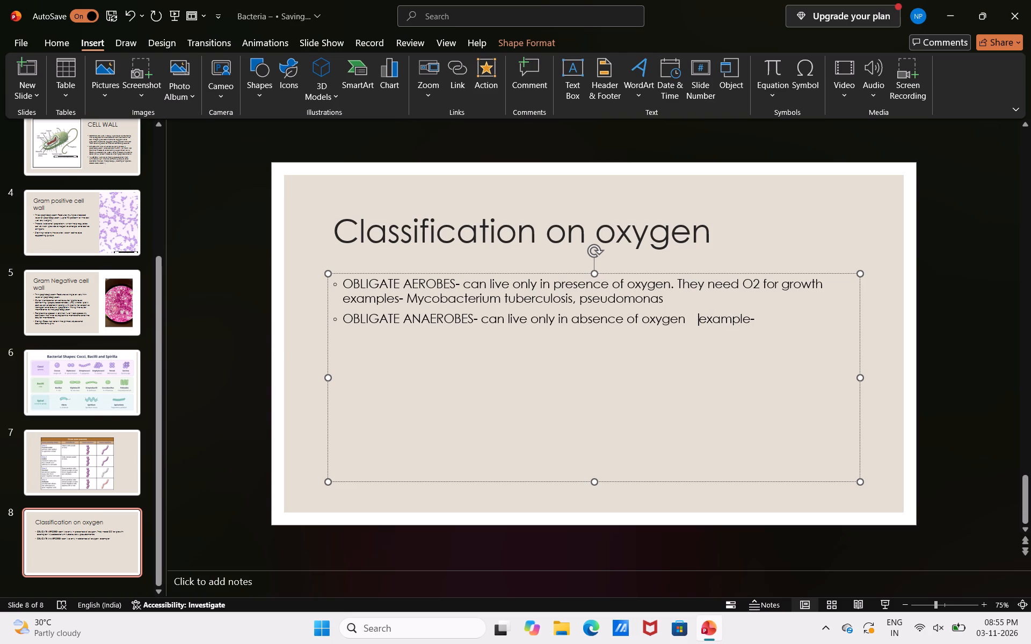
key(space)
key(space)
key(space)
key(space)
key(space)
key(space)
key(space)
key(space)
key(space)
key(space)
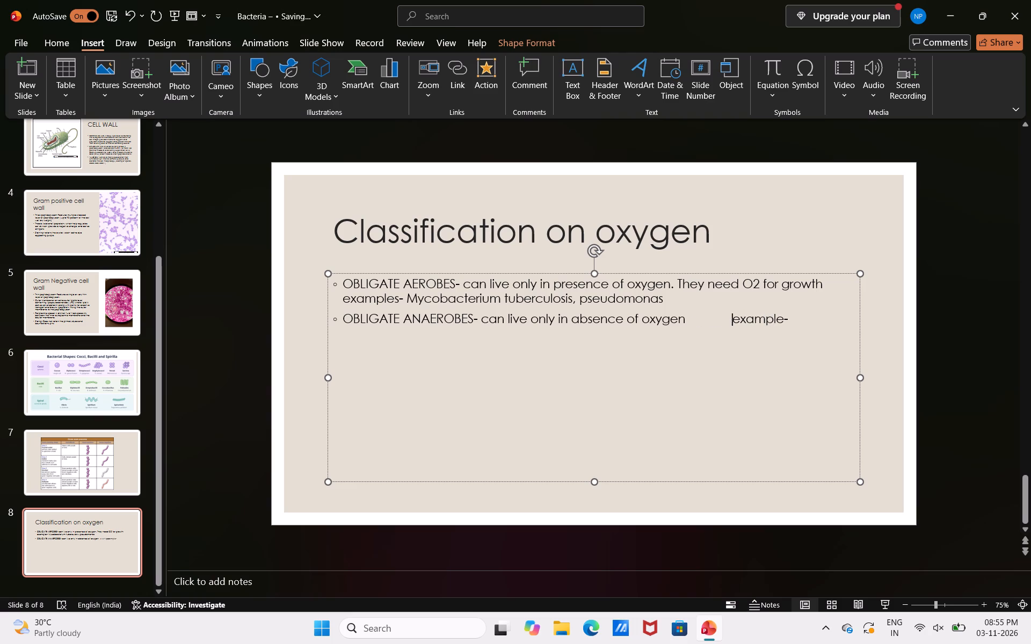
key(space)
key(space)
key(space)
key(space)
key(space)
key(space)
key(space)
key(space)
key(space)
key(space)
key(space)
key(space)
key(space)
key(space)
key(space)
key(space)
key(space)
key(space)
key(space)
key(space)
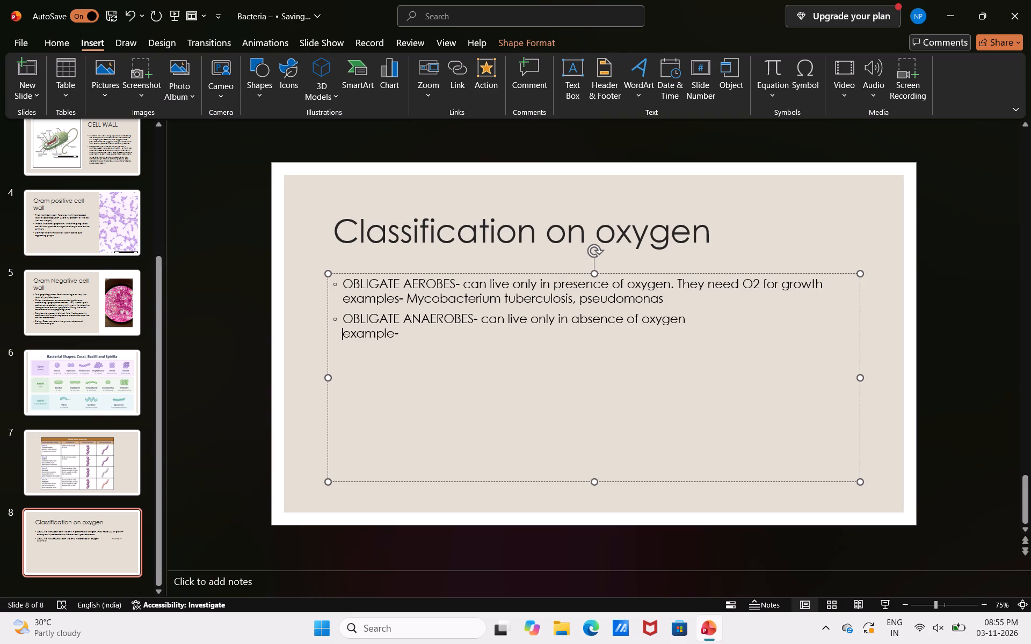
Enter "clostridium tetani," after "example-" in the obligate anaerobes bullet.
key(Right)
key(Right)
key(Right)
key(Right)
key(Right)
key(Right)
key(Right)
key(Right)
key(Right)
key(space)
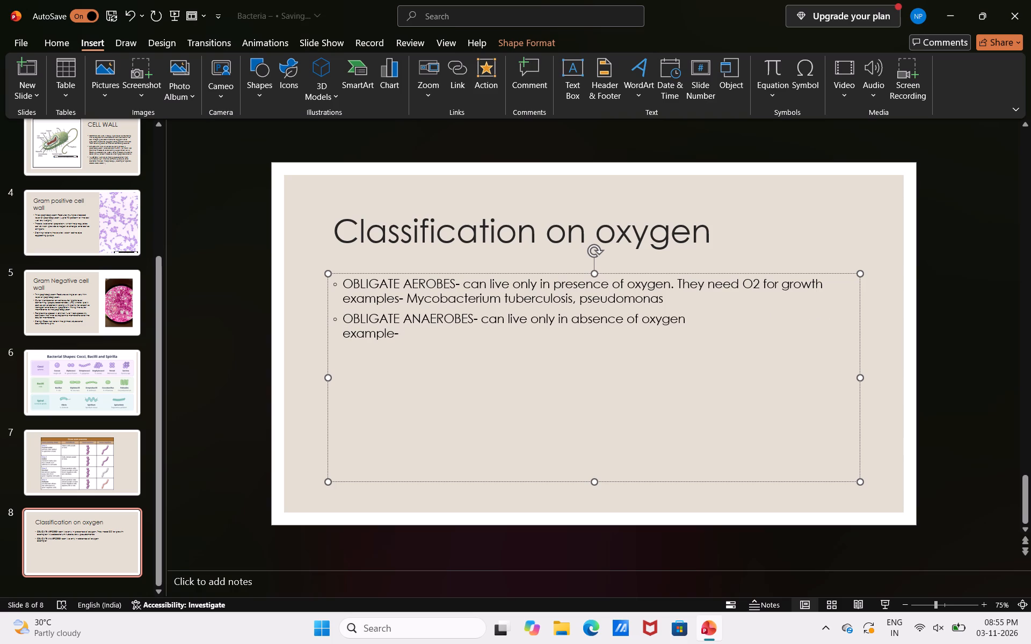
text(clo)
text(stri)
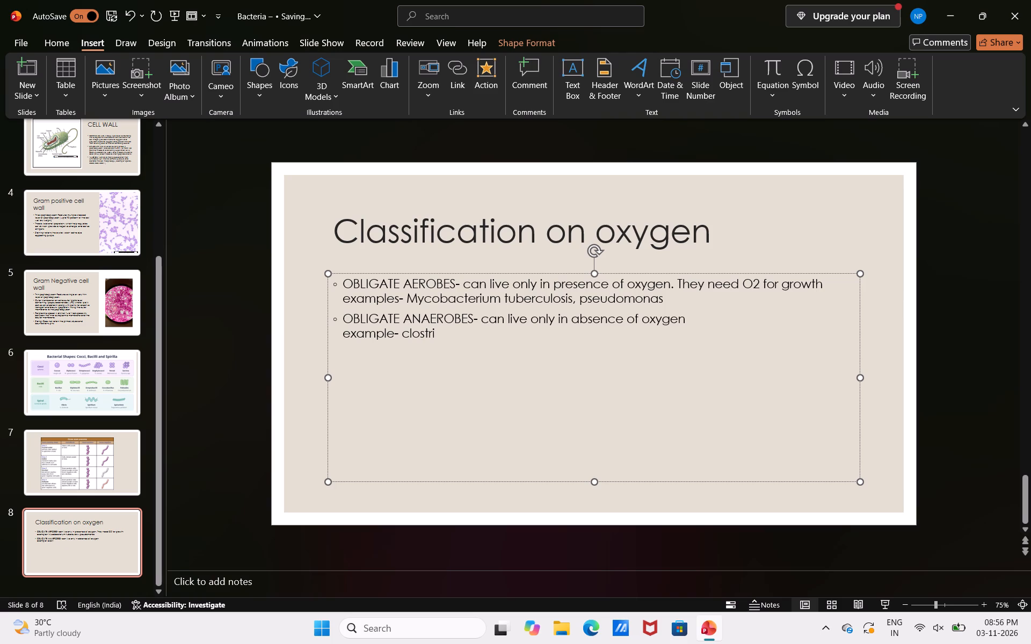
text(dium)
key(space)
text(te)
text(tani)
key(space)
key(BackSpace)
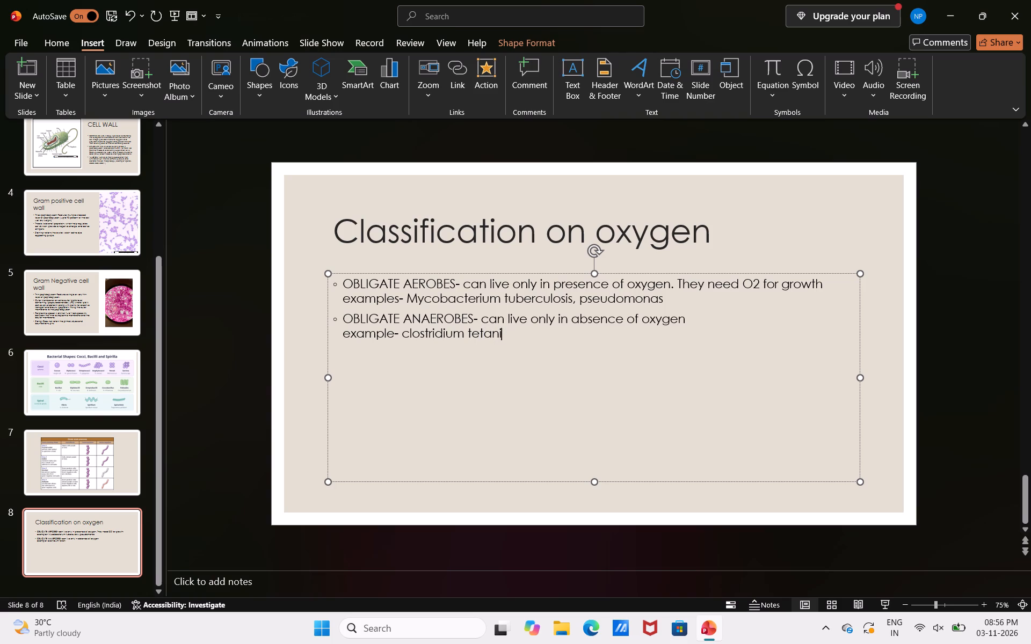
text(,)
key(space)
key(BackSpace)
Start a third bullet in slide 8's body text with the term "FACULTATIVE ANAEROBES-".
key(Return)
text(FACUL)
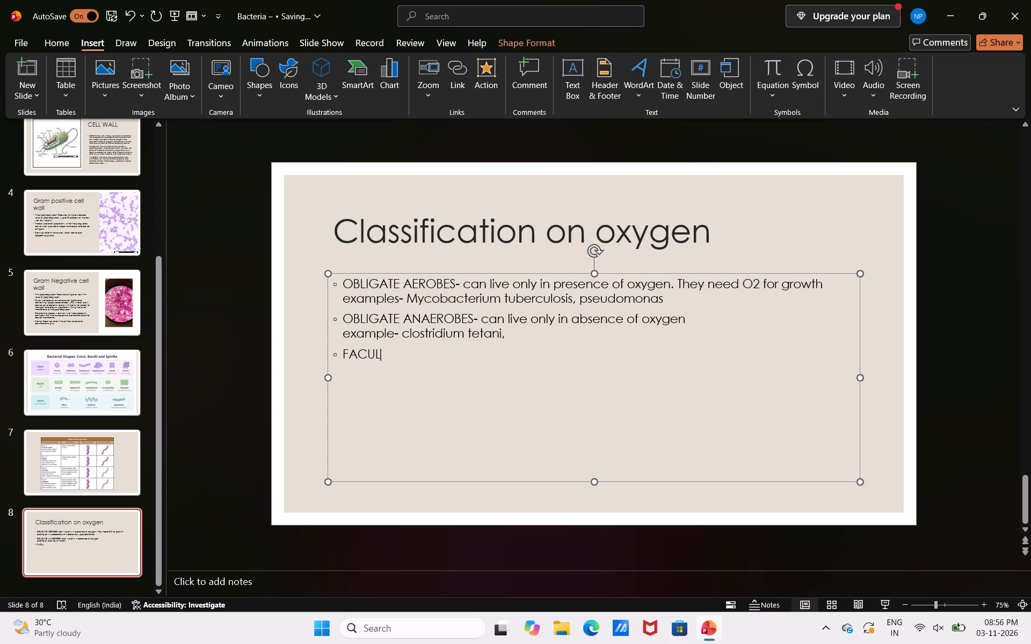
text(TATIVE)
key(space)
text(ANAEROBES)
key(minus)
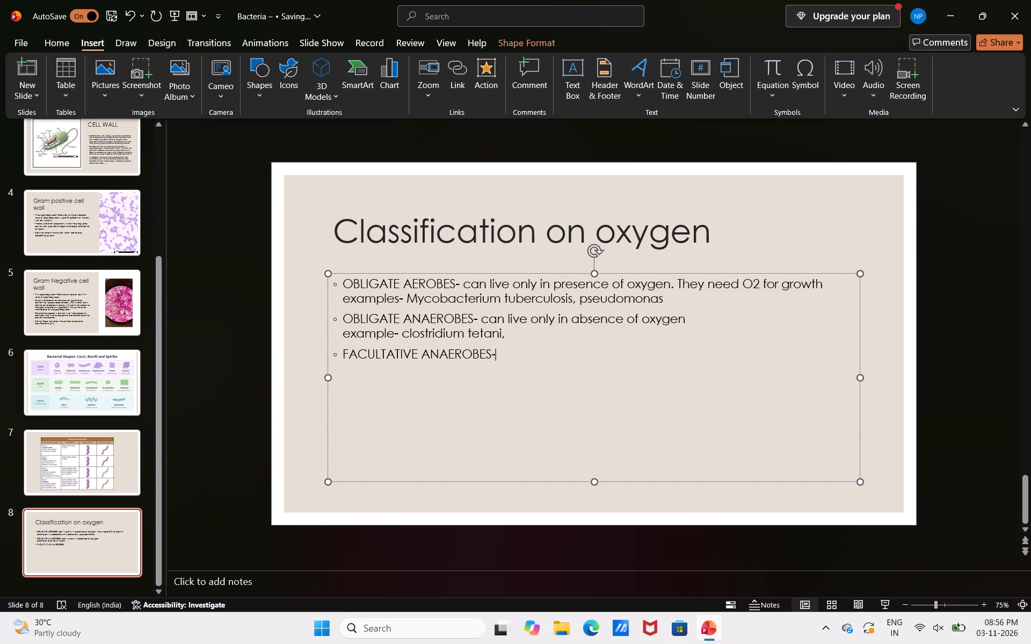
key(space)
Continue the facultative anaerobes bullet with "Can live with or without oxygen".
text(an live)
key(space)
text(with or)
key(space)
text(without)
key(space)
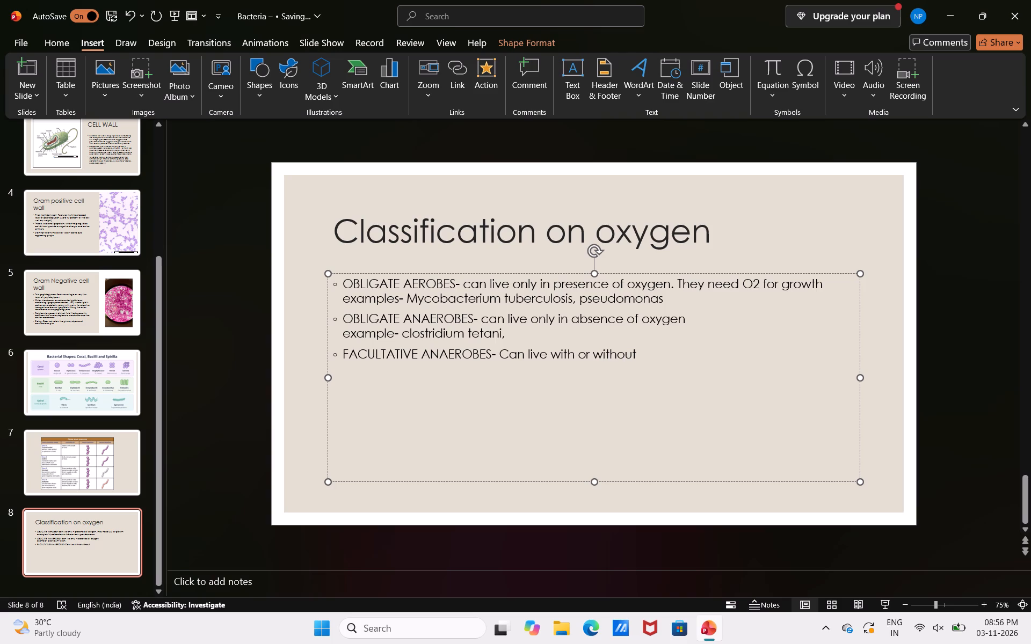
text(oc)
key(BackSpace)
text(xyf)
key(BackSpace)
text(gen)
Add the word "example" to the facultative anaerobes bullet, padded with spaces so it wraps onto its own line.
key(space)
key(space)
key(space)
key(space)
key(space)
text(exa)
text(mplw)
key(BackSpace)
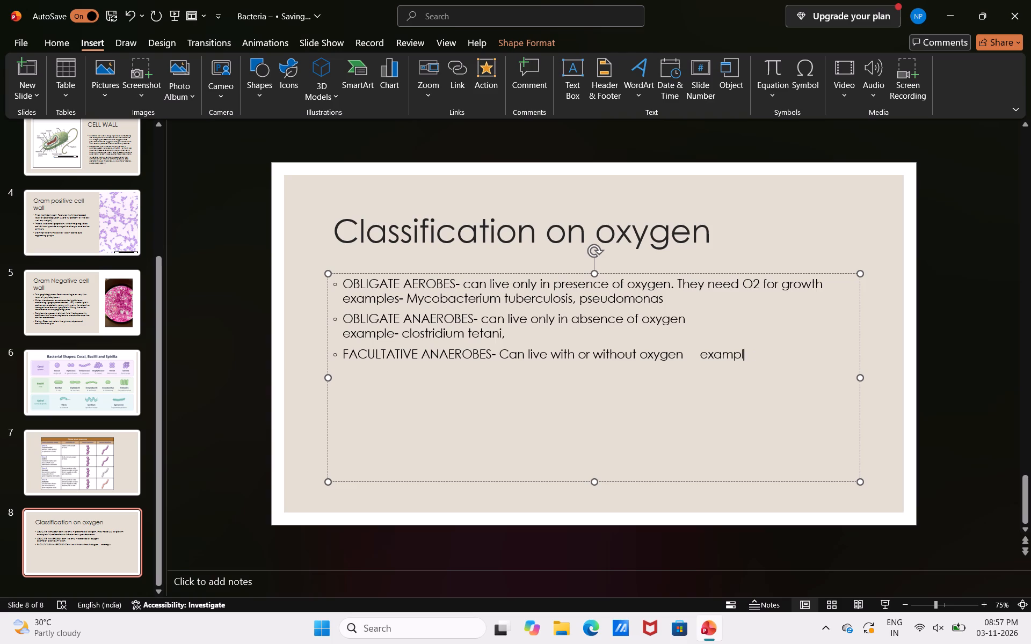
key(e)
key(space)
key(space)
key(space)
key(space)
key(Left)
key(Left)
key(Left)
key(Left)
key(Left)
key(Left)
key(Left)
key(Left)
key(Left)
key(Left)
key(Left)
key(space)
key(space)
key(space)
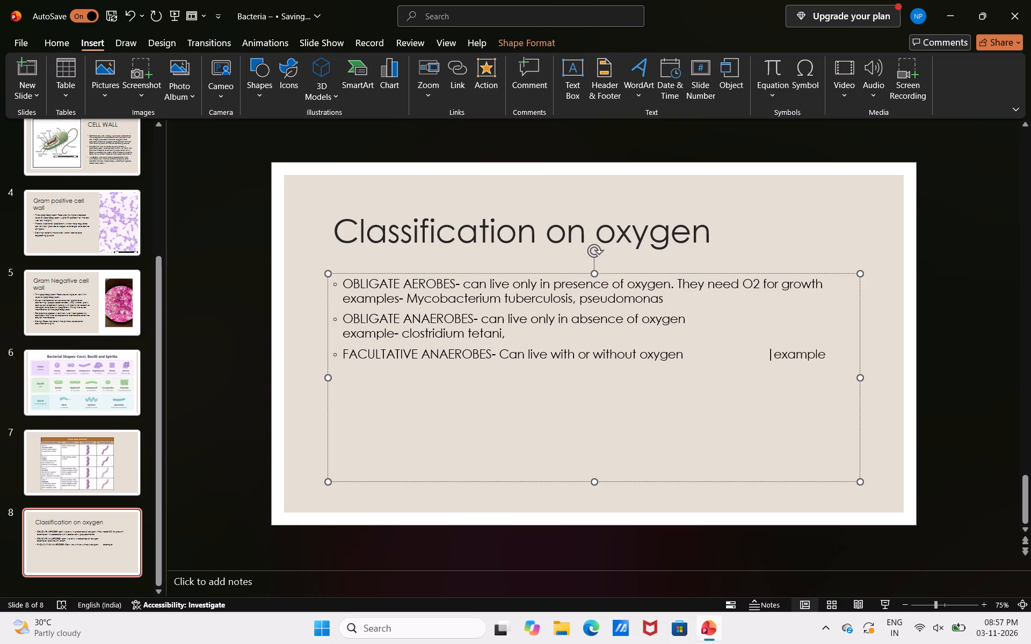
key(Right)
key(Right)
key(Right)
key(Right)
key(Right)
key(Right)
key(Right)
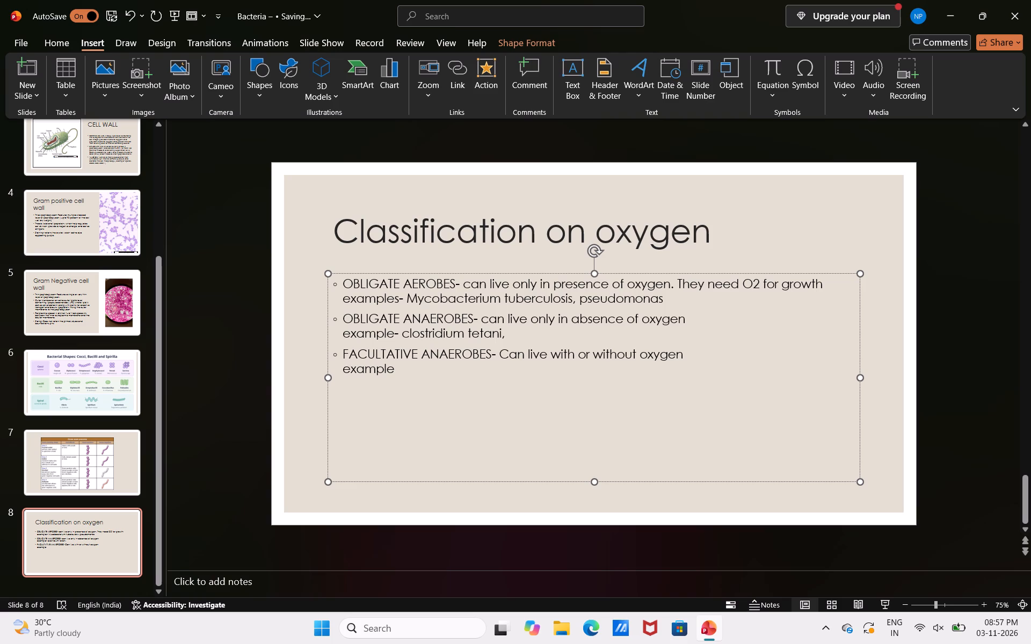
Complete the facultative anaerobes example line with "- E.coli".
text(-n)
key(BackSpace)
key(space)
key(e)
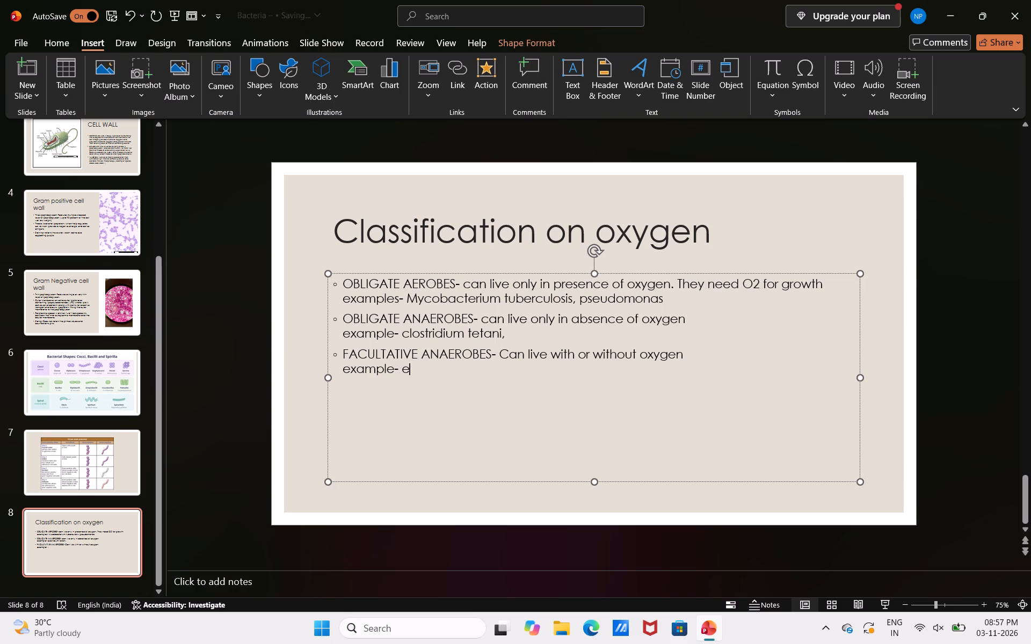
key(e)
key(period)
text(coli)
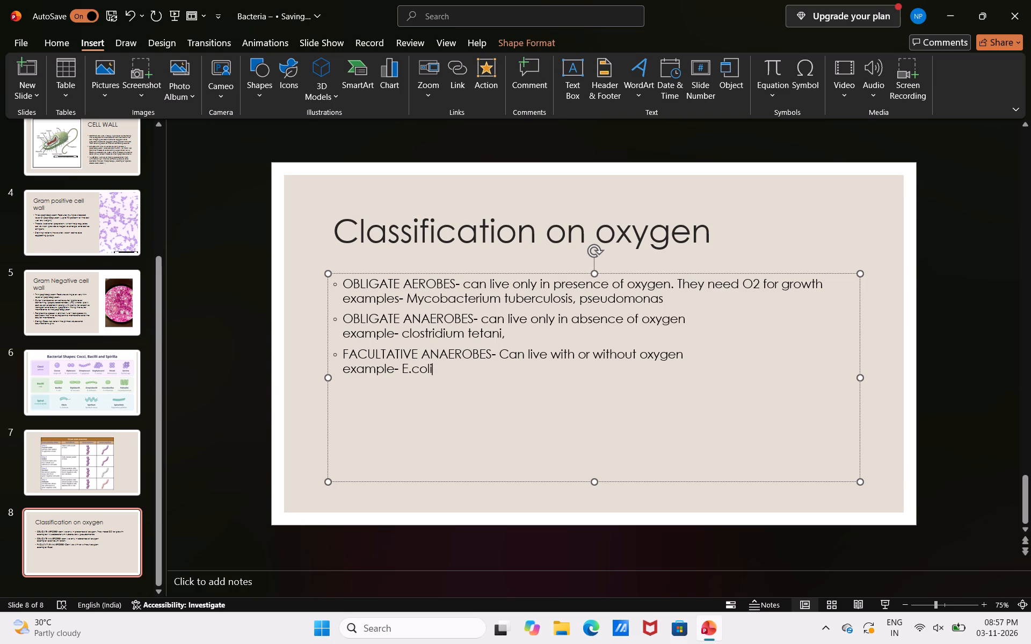
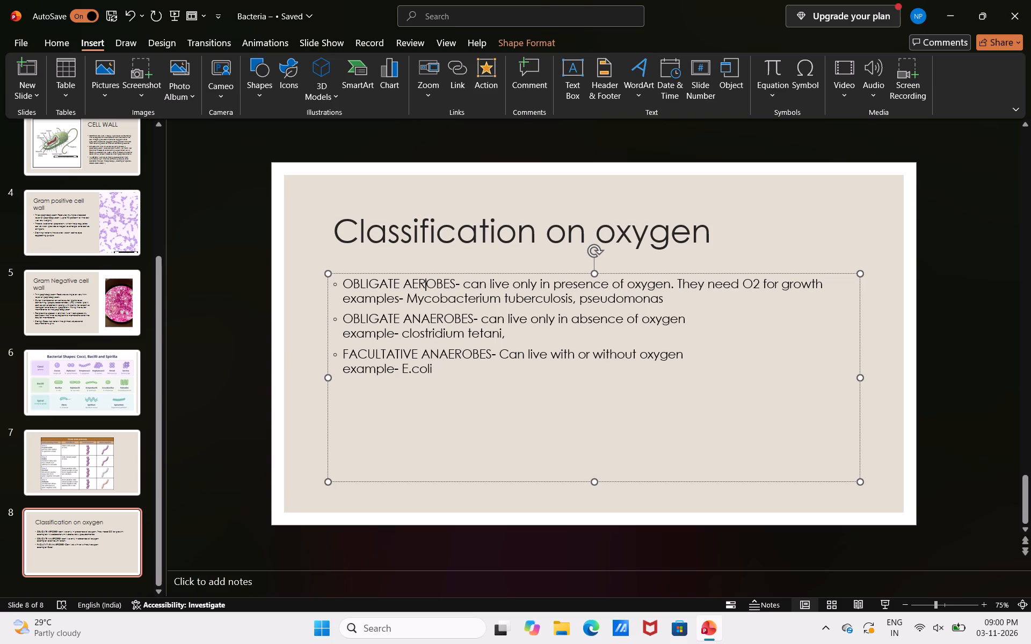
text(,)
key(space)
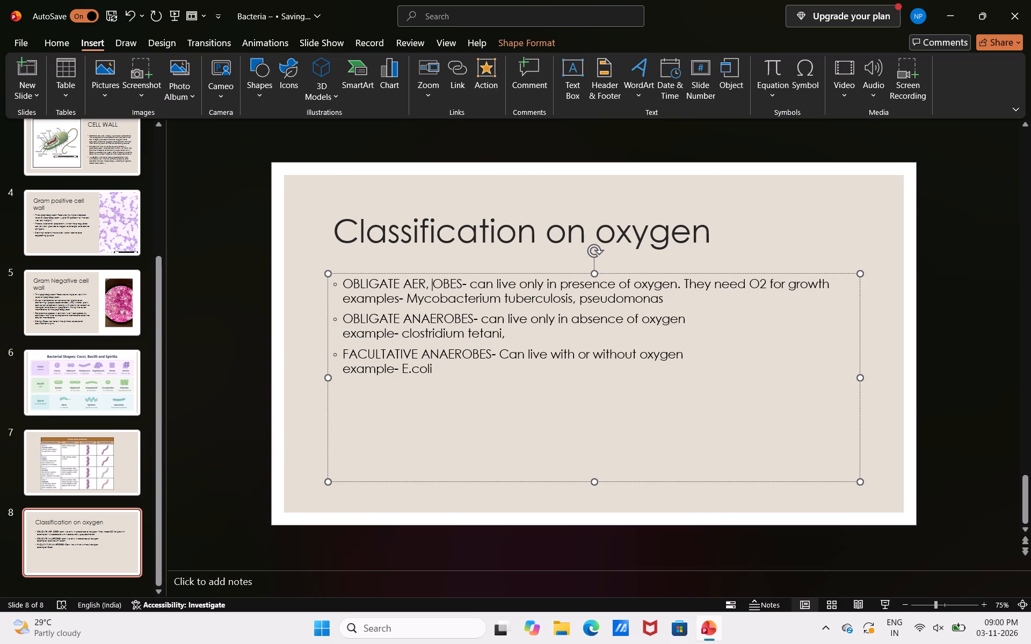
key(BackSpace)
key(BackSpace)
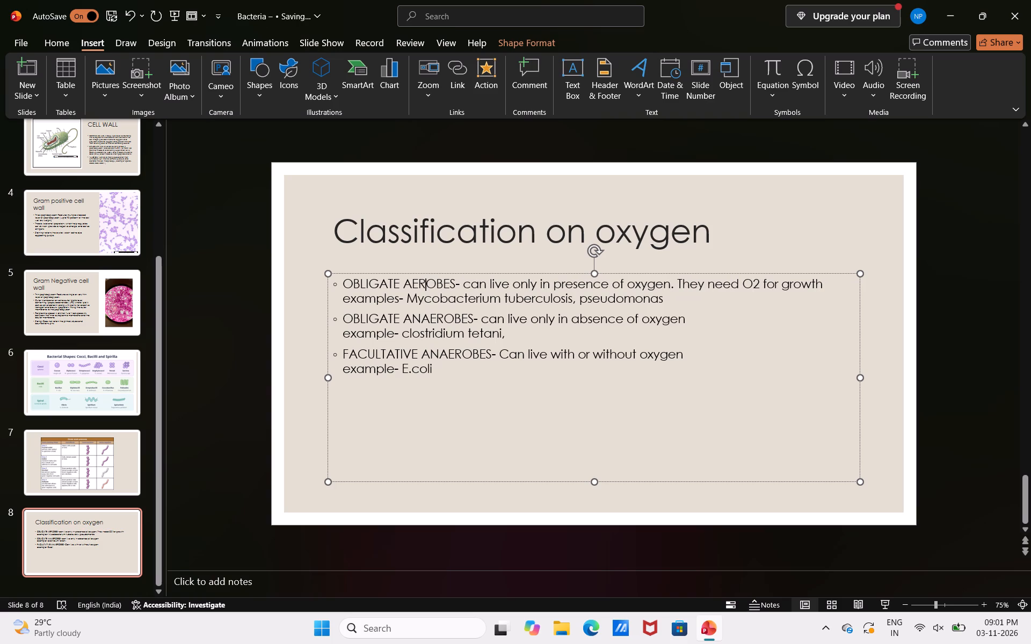
Extend the facultative anaerobes example line after "E.coli" with ", staphylococcus , salmonella".
click(470, 378)
key(BackSpace)
key(BackSpace)
key(BackSpace)
text(,)
key(space)
text(staphylo)
text(coccus)
key(space)
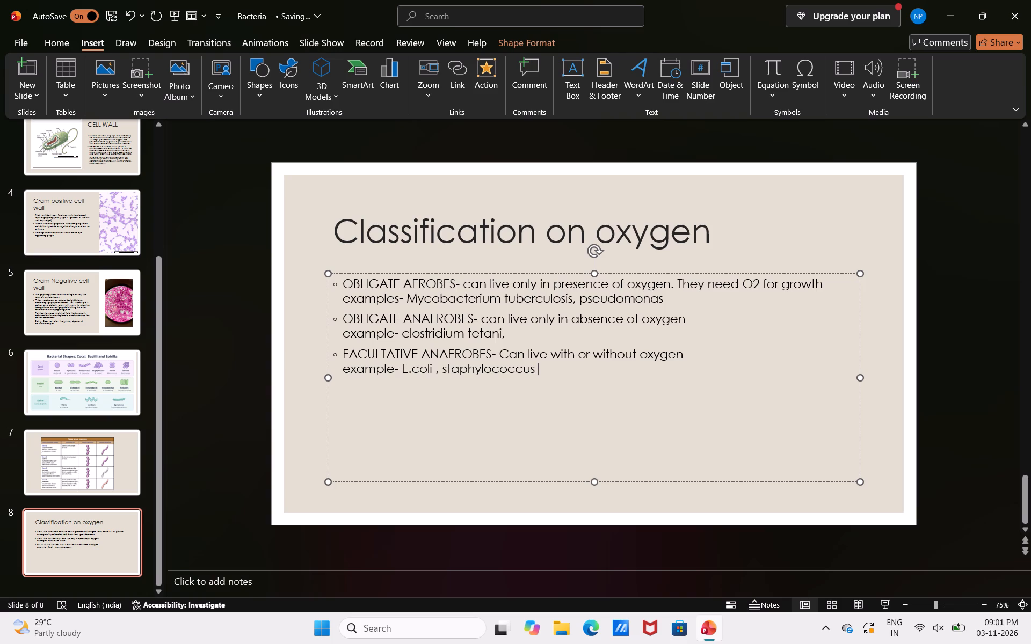
text(, salmonella)
key(space)
Separate the three bullets on slide 8 with an empty line after the obligate anaerobes and obligate aerobes examples.
click(510, 333)
key(Return)
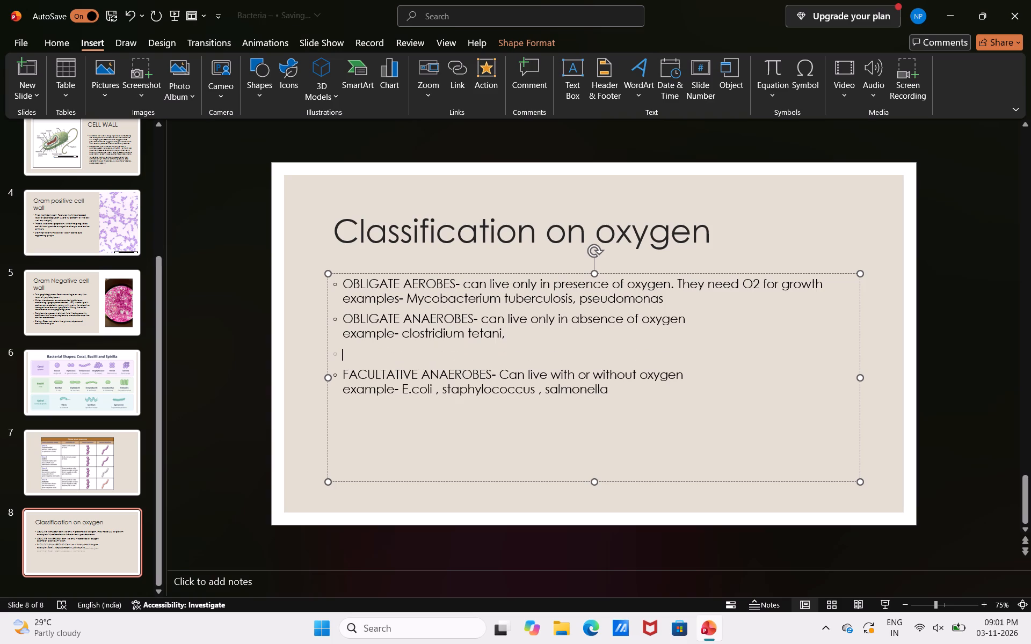
click(672, 301)
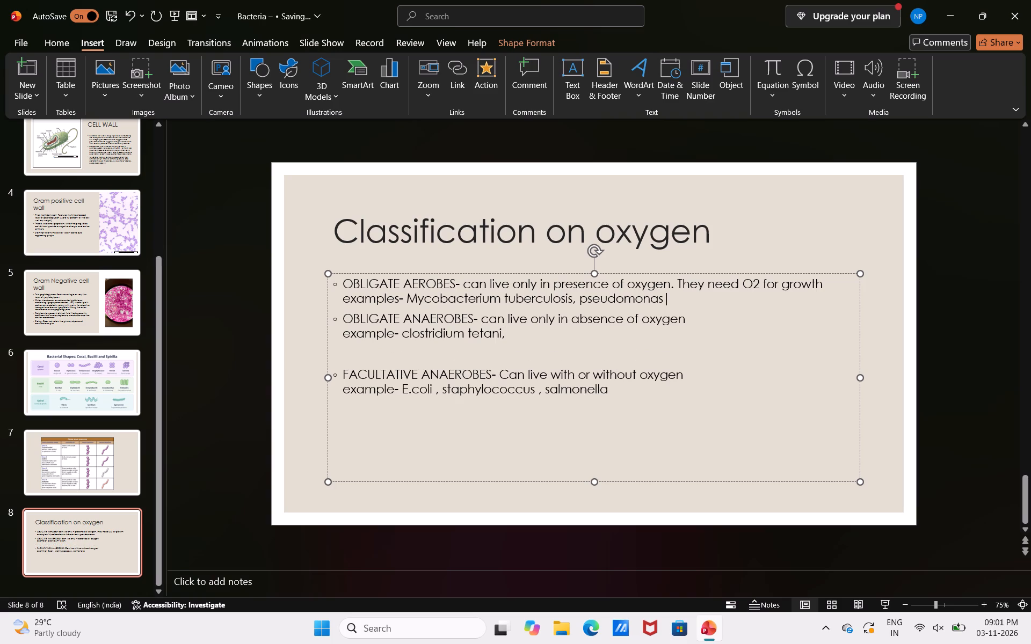
key(Return)
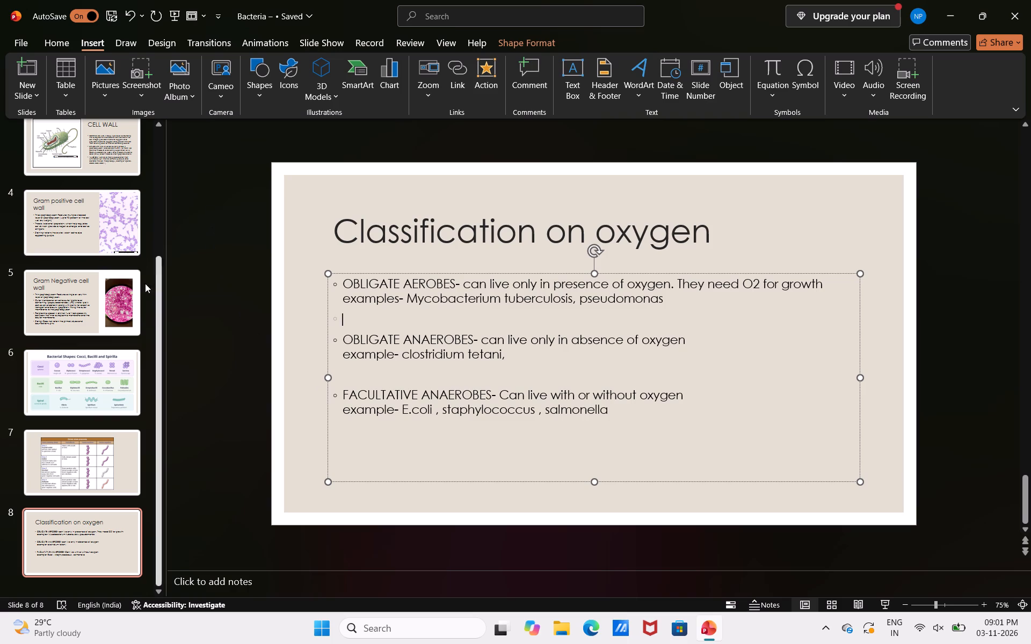
Add a new slide with the Title and Content layout after slide 8.
scroll(112, 339, down, 7)
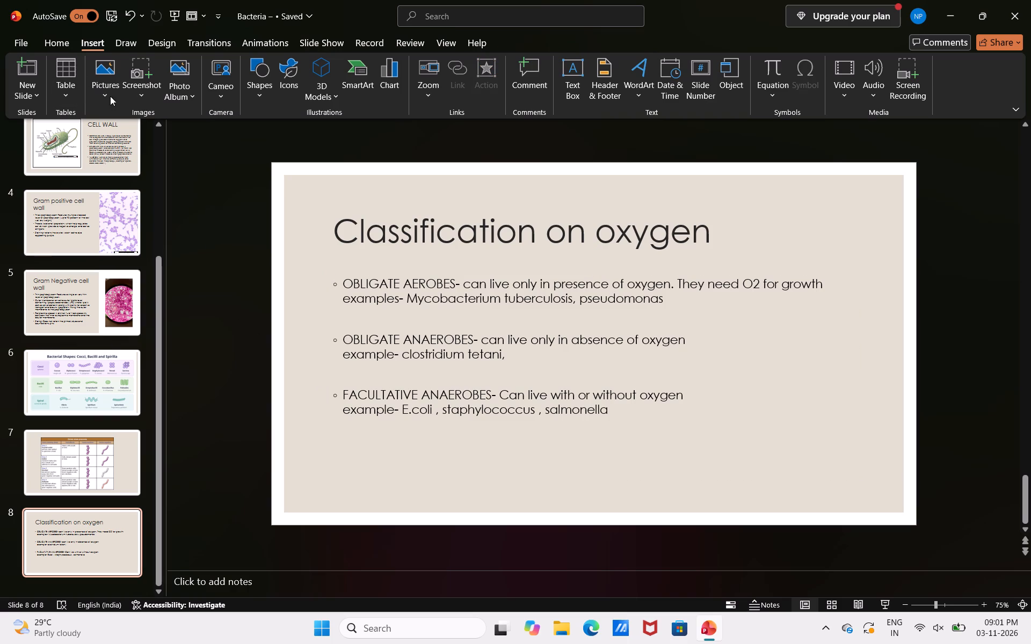
click(64, 41)
click(93, 99)
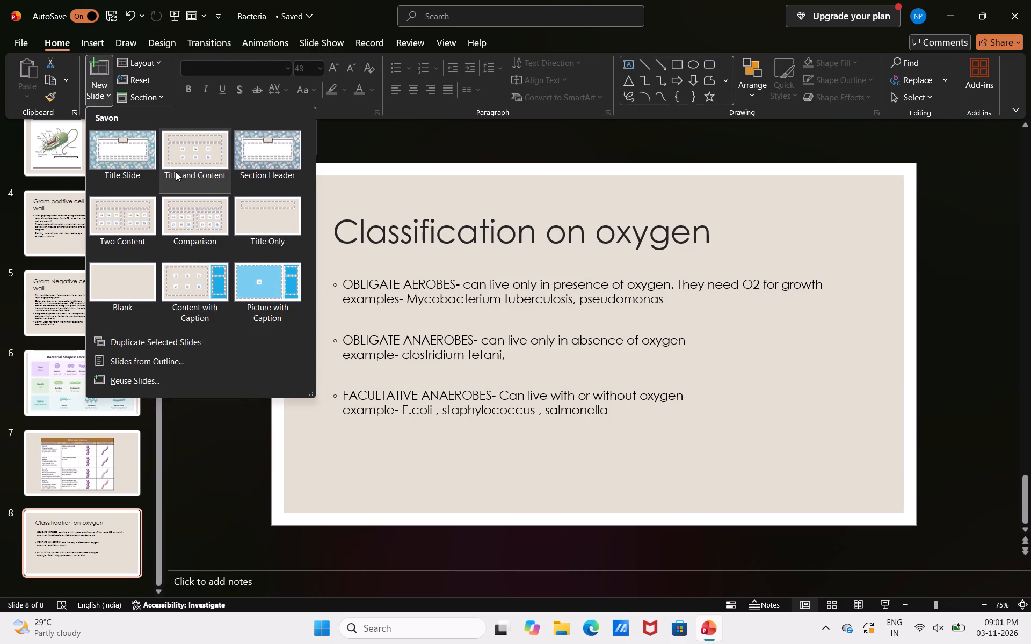
click(192, 156)
Play the slide show from the title slide, review each slide through to the new empty one, and exit the show.
scroll(90, 138, up, 1)
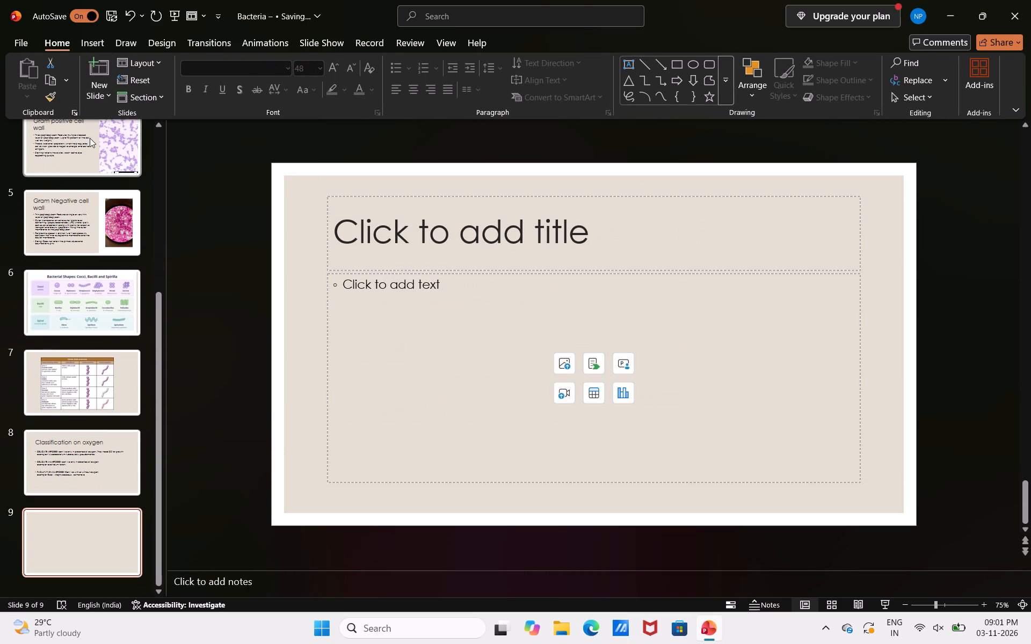
scroll(90, 138, up, 4)
click(90, 138)
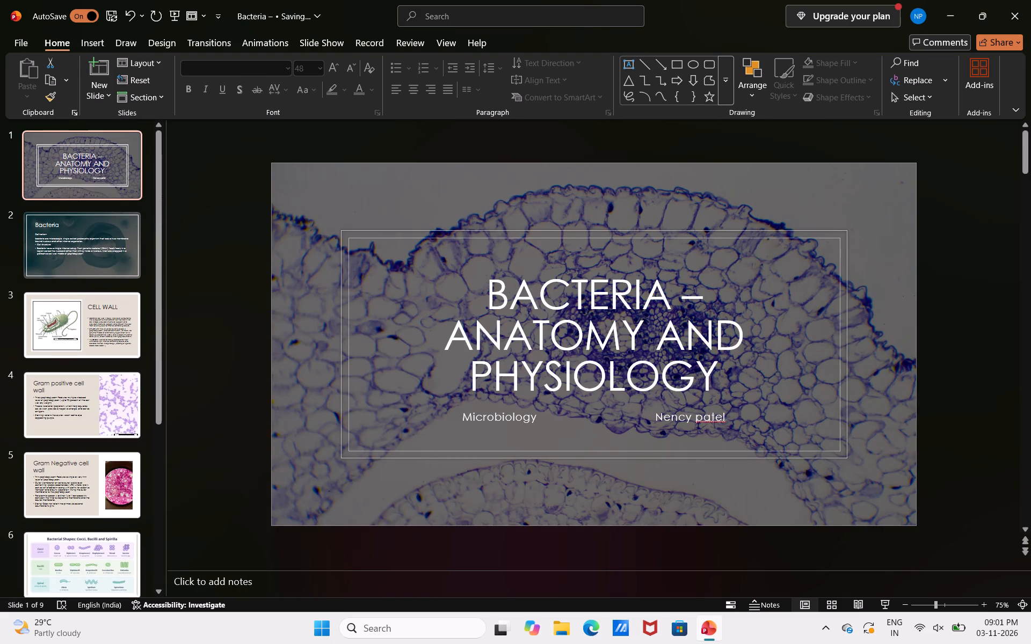
click(881, 600)
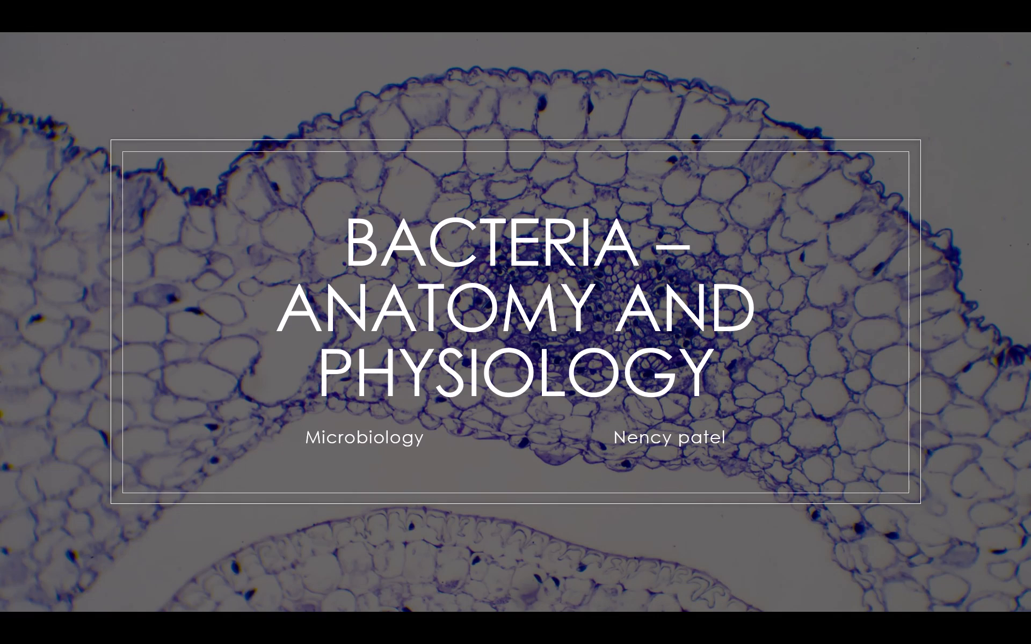
key(Right)
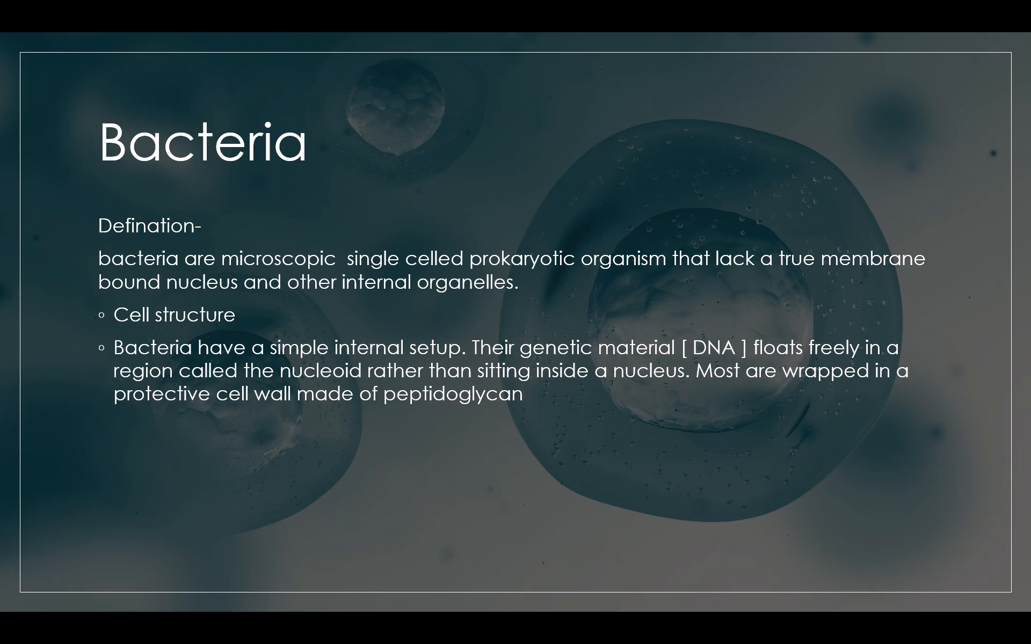
key(Right)
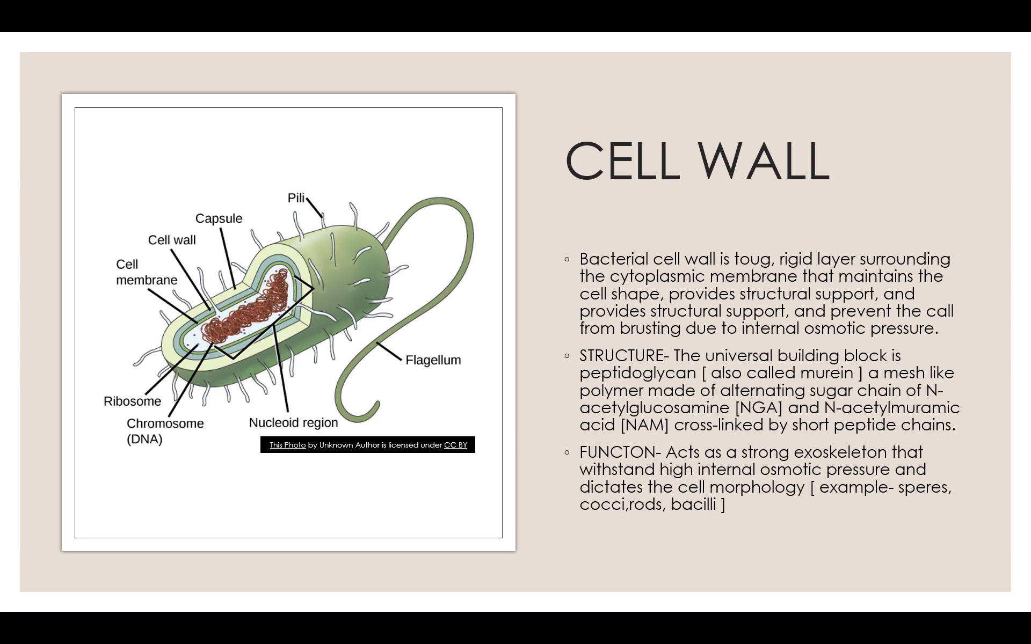
key(Right)
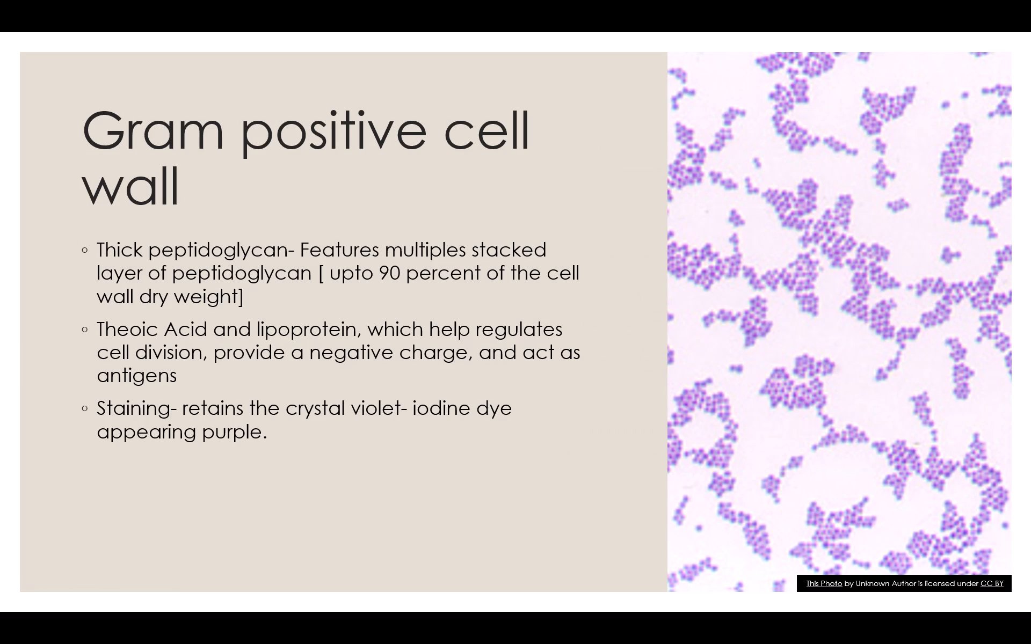
key(Right)
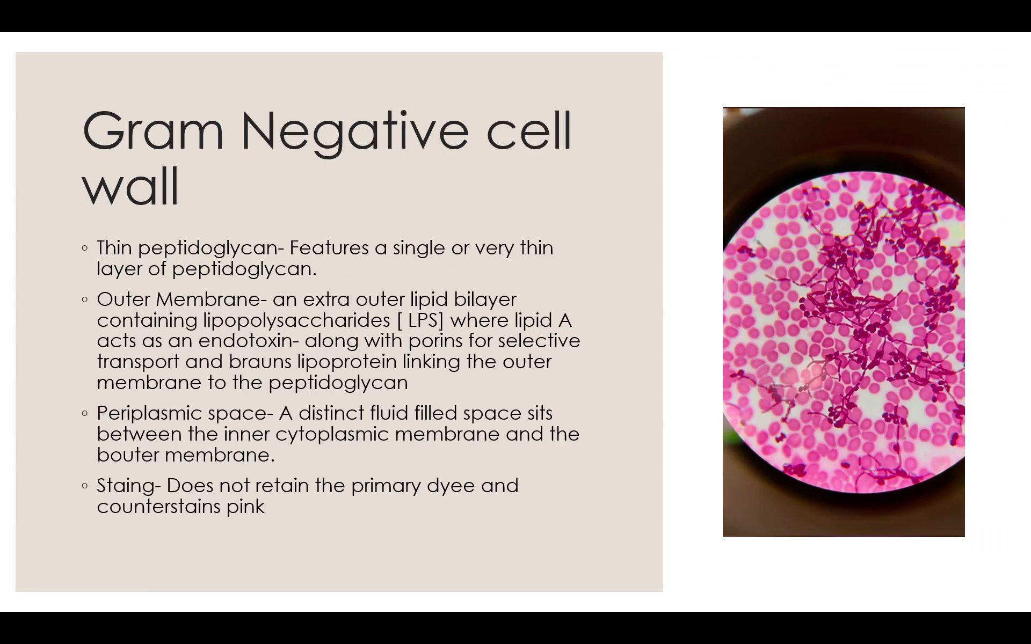
key(Right)
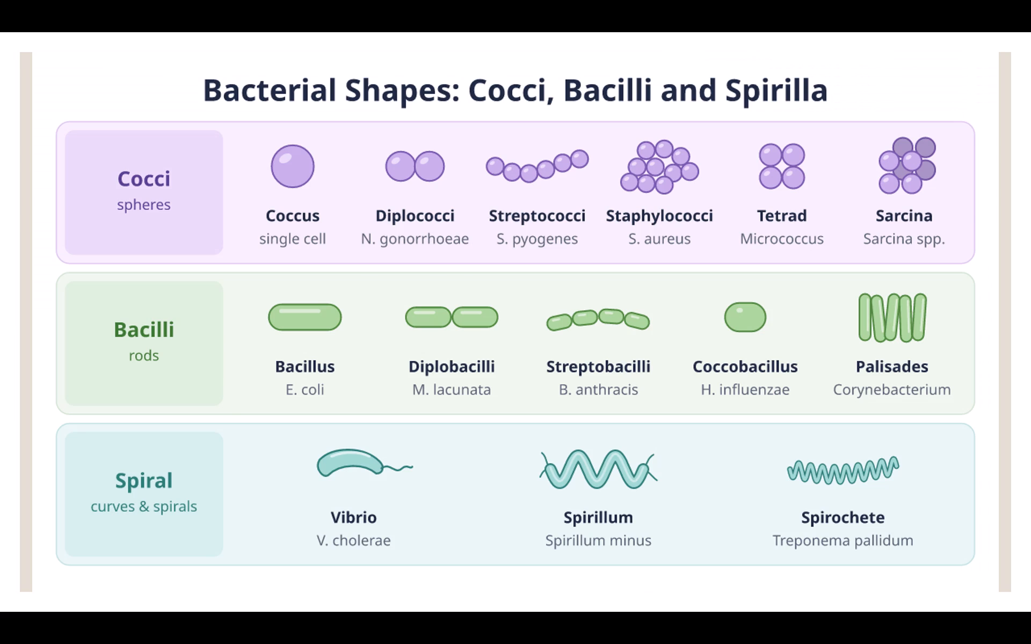
key(Right)
key(Right)
key(Right)
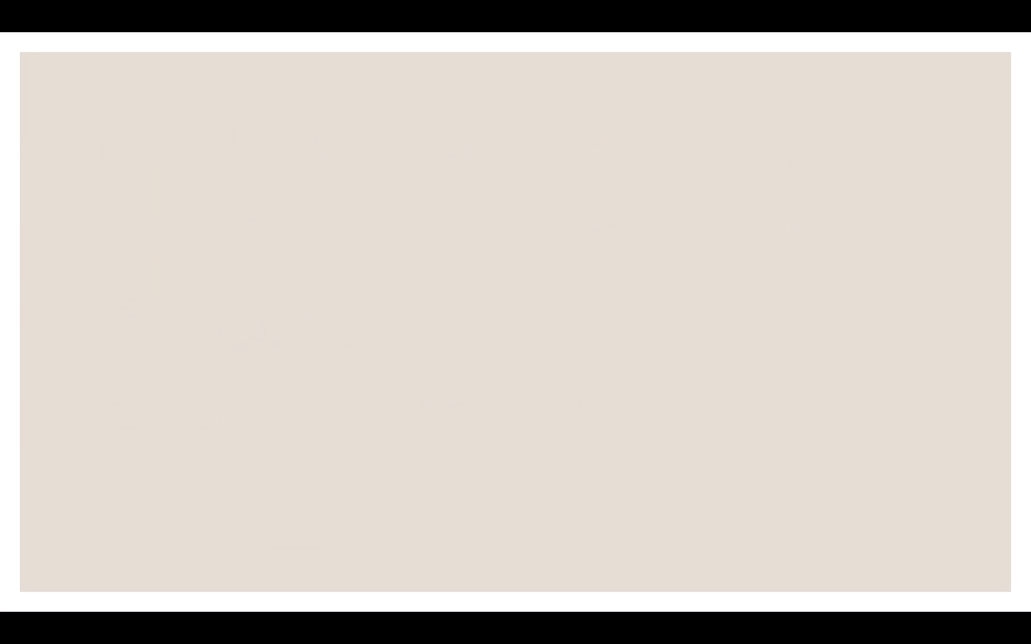
key(Escape)
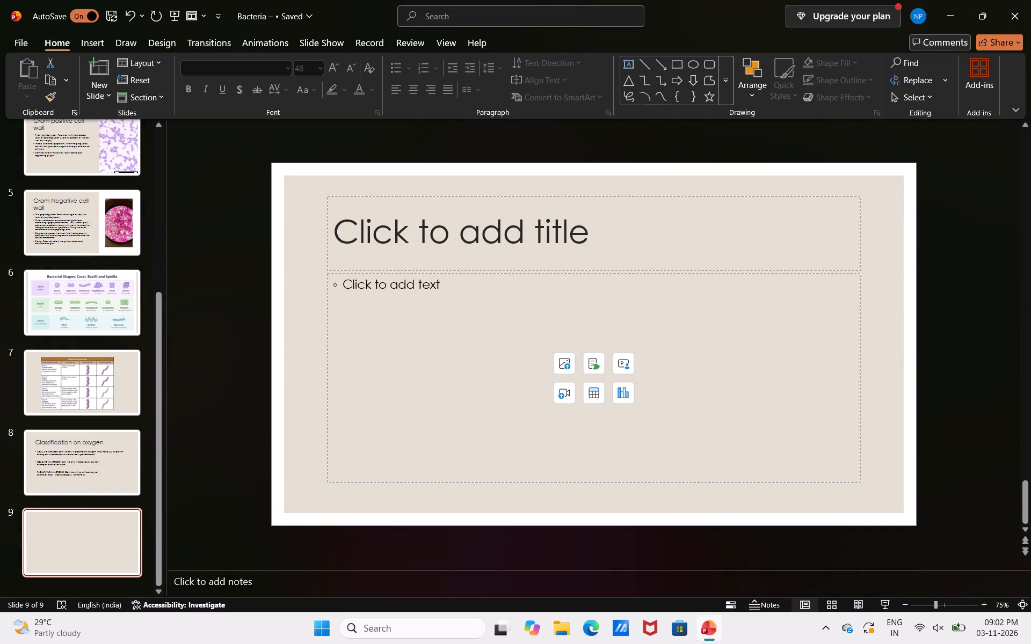
Move the new empty slide to position 6, between the Gram Negative cell wall slide and the bacterial shapes slide.
drag(63, 548, 64, 496)
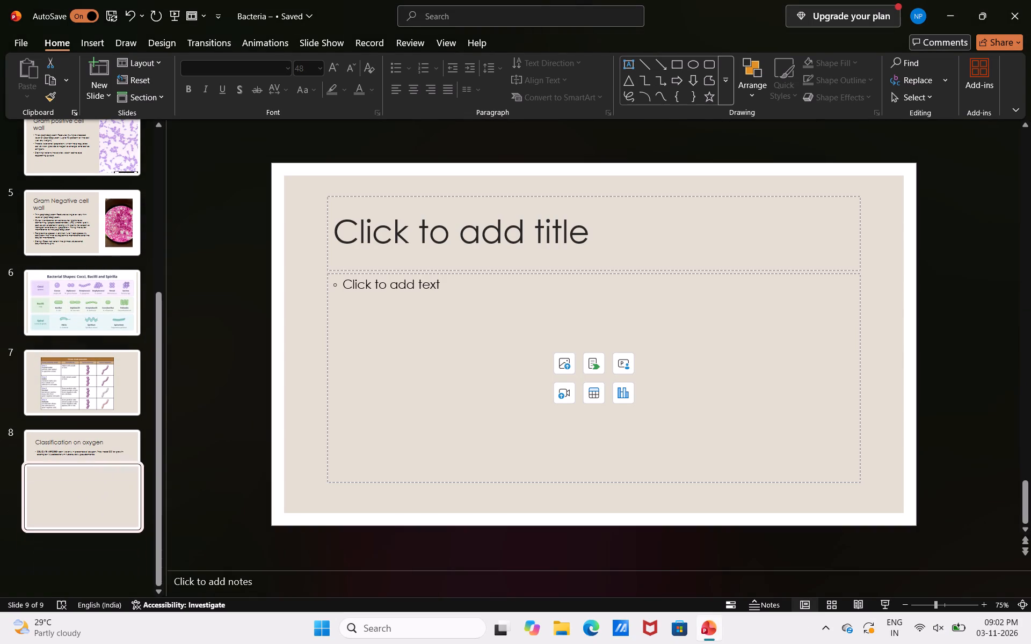
drag(64, 496, 64, 330)
click(68, 431)
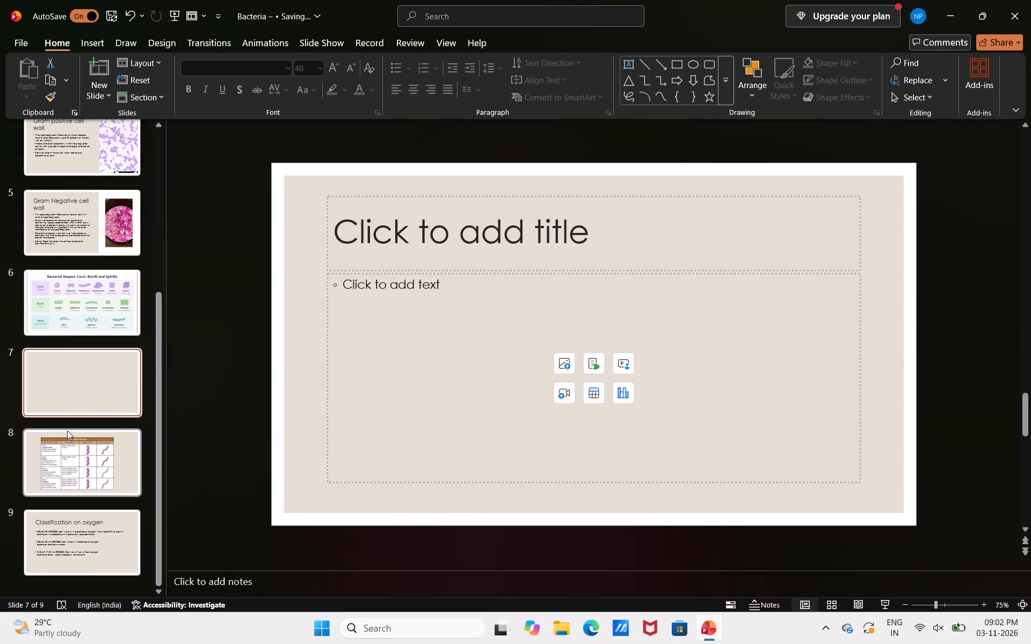
drag(79, 389, 72, 314)
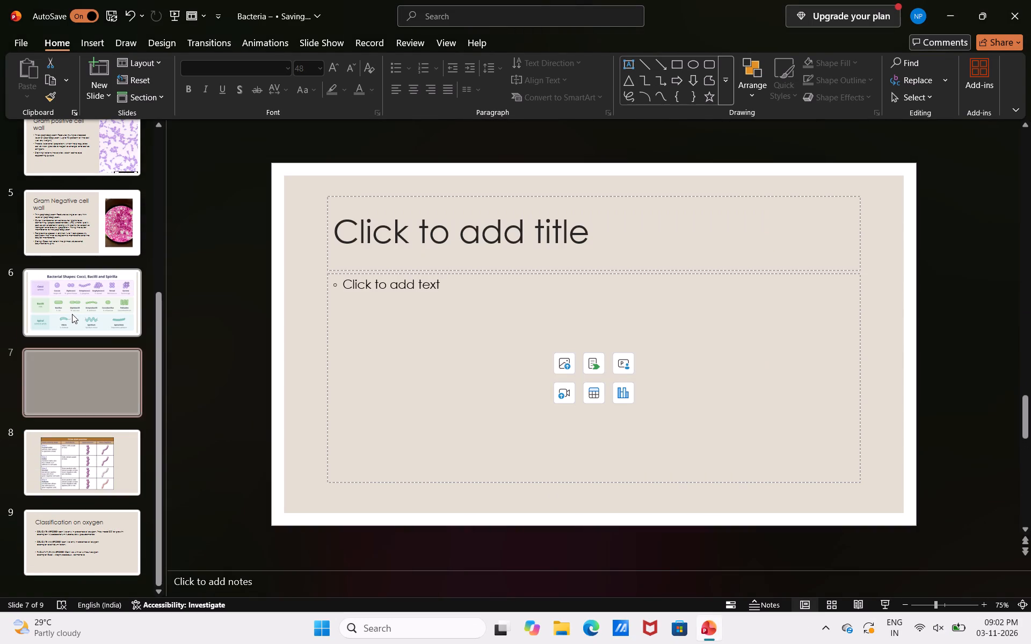
drag(79, 408, 78, 319)
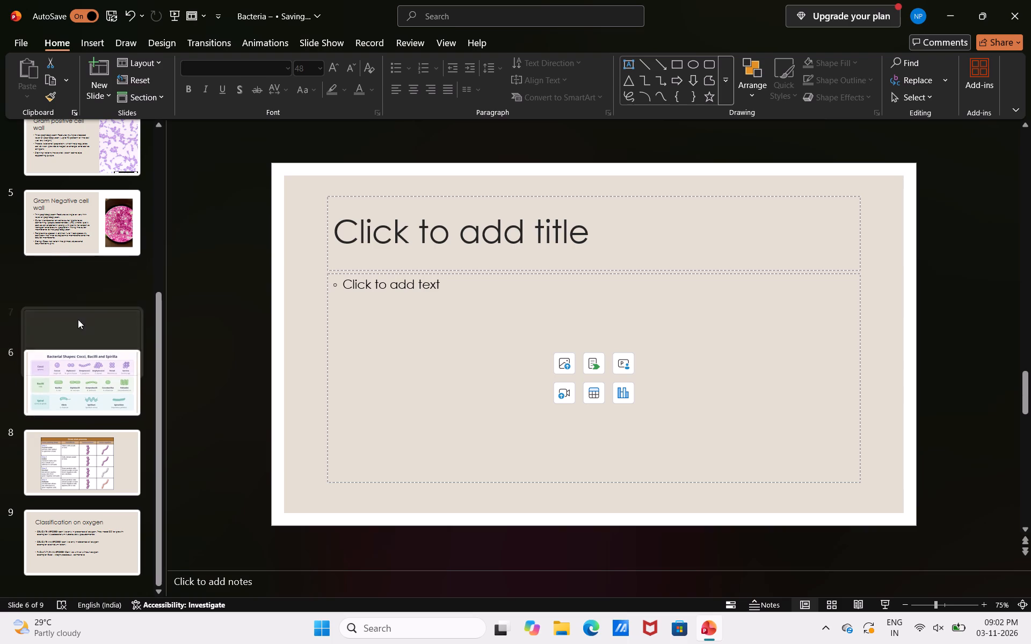
Change the layout of the empty slide 6 to Blank.
click(128, 60)
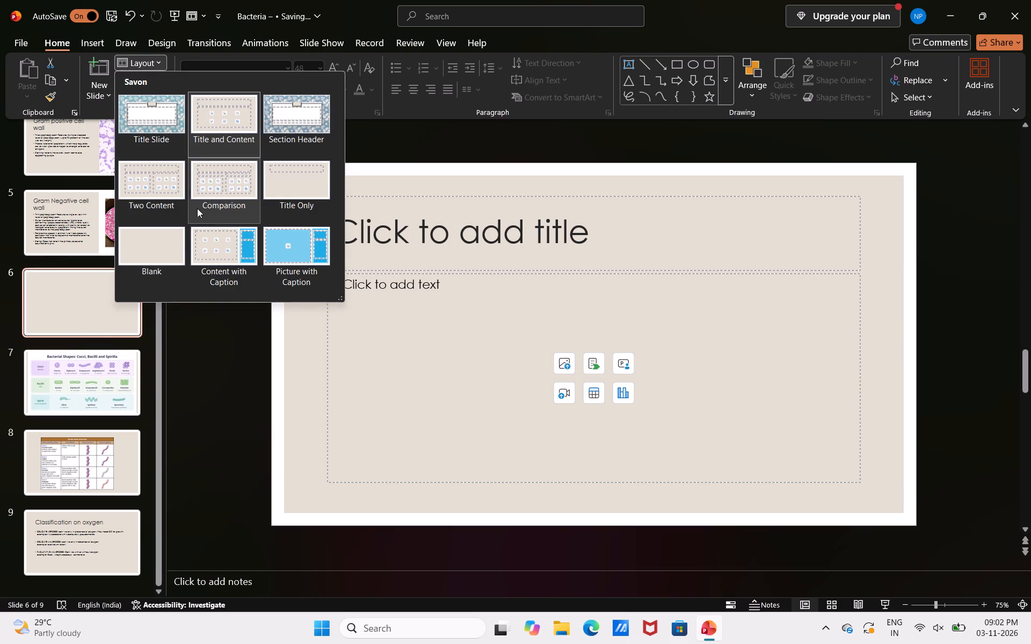
click(144, 247)
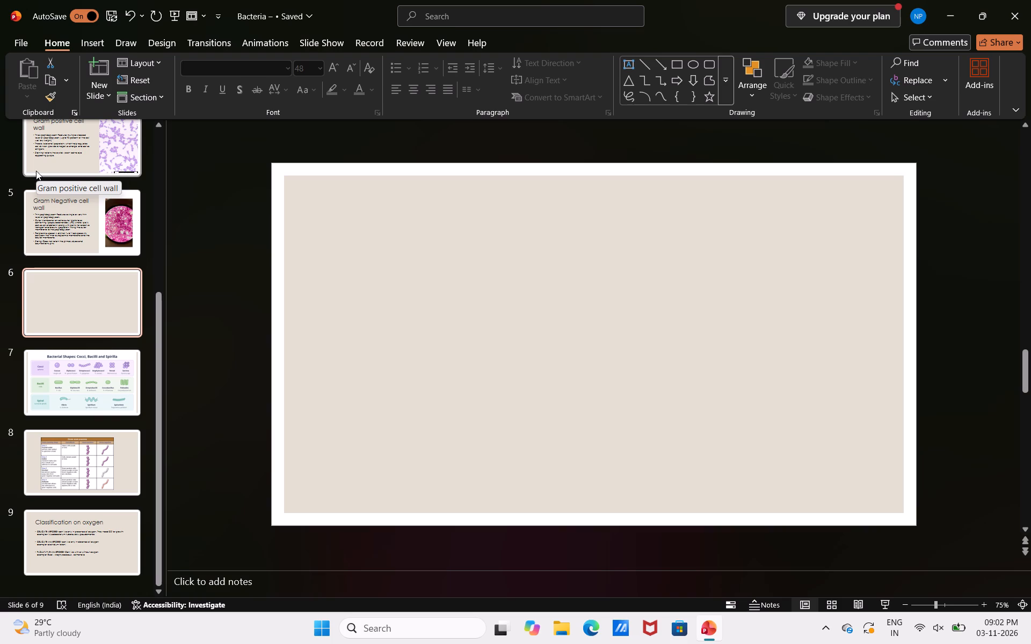
Search online pictures for "gram positive gram negative cell wall" for the blank slide 6.
scroll(71, 204, up, 5)
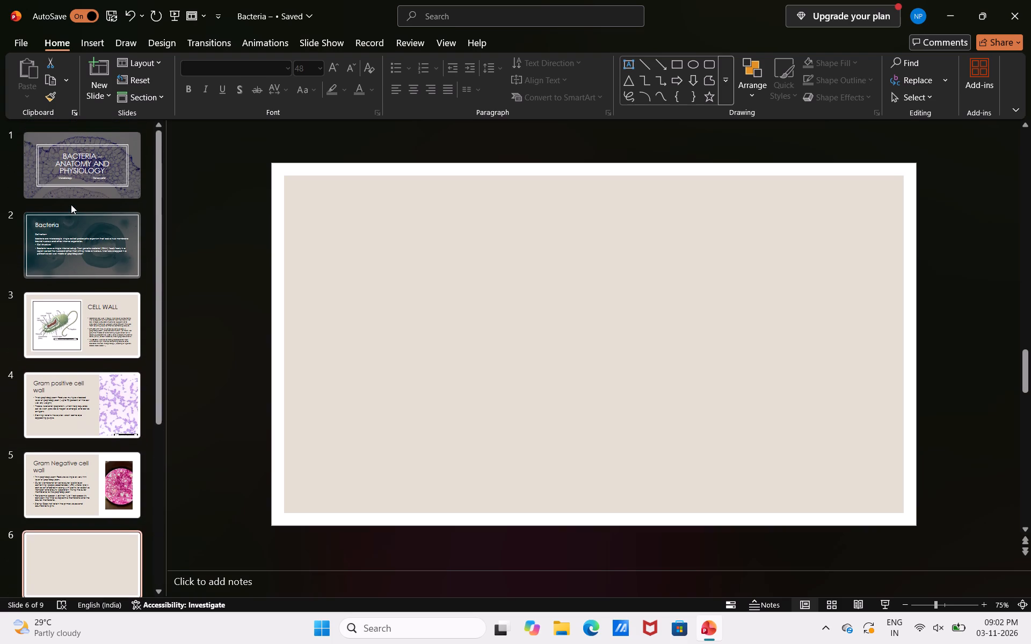
scroll(71, 204, down, 3)
click(76, 292)
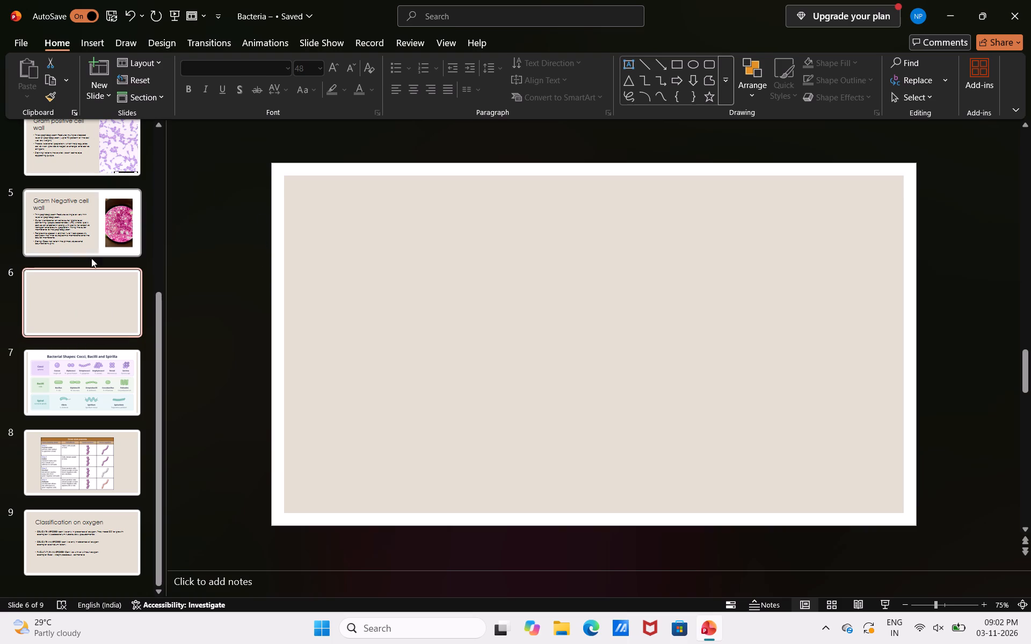
click(104, 88)
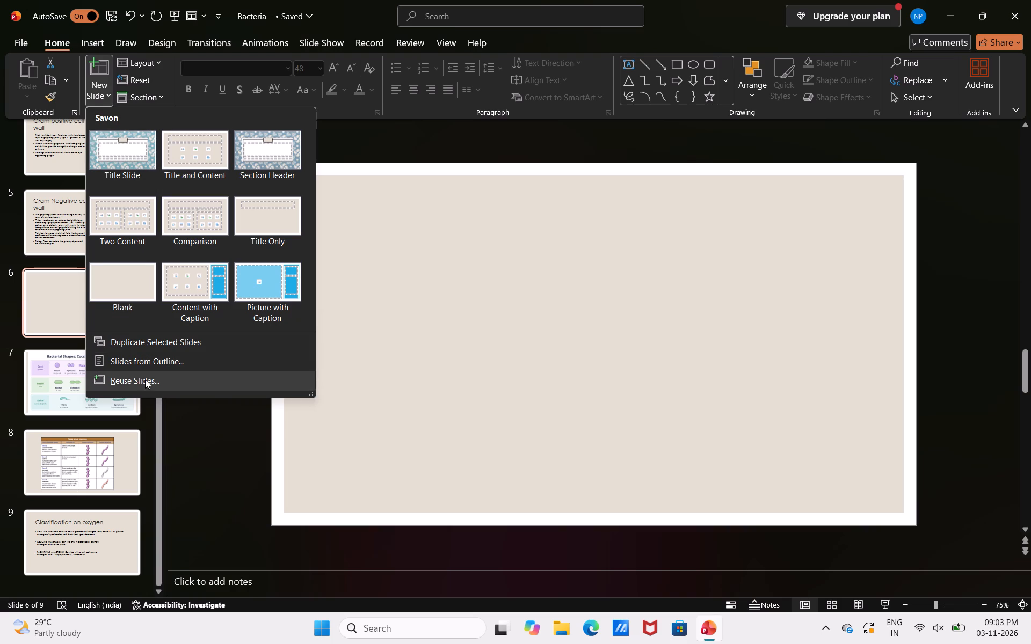
click(97, 38)
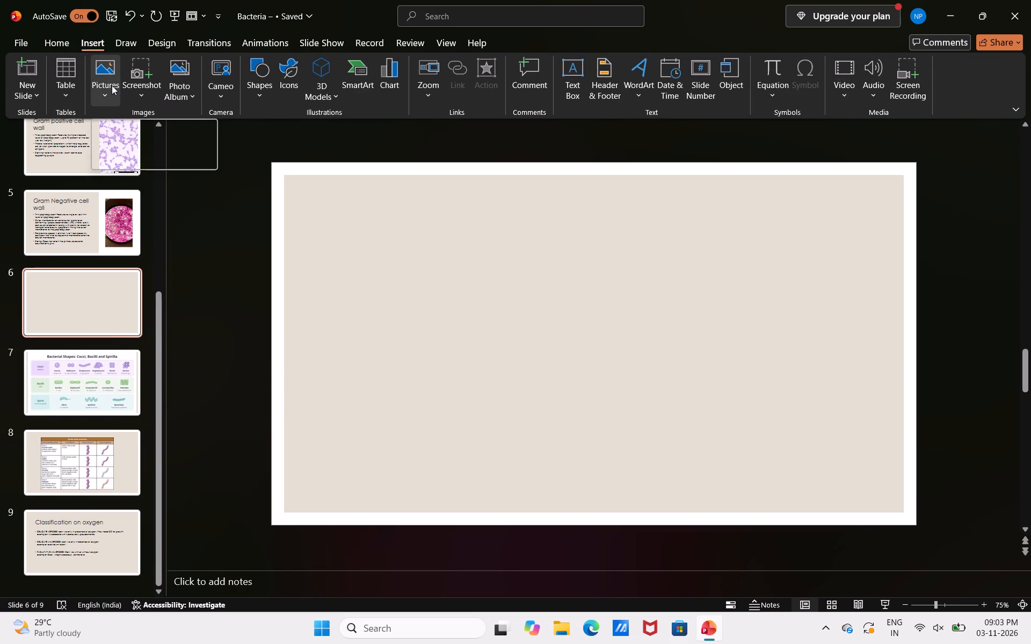
click(112, 85)
click(125, 169)
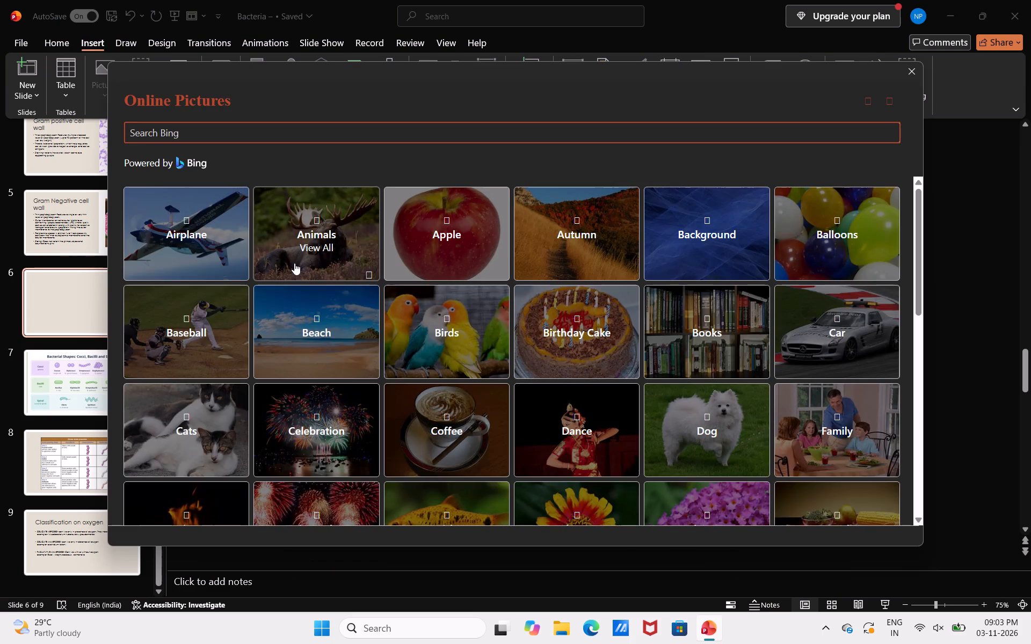
click(285, 130)
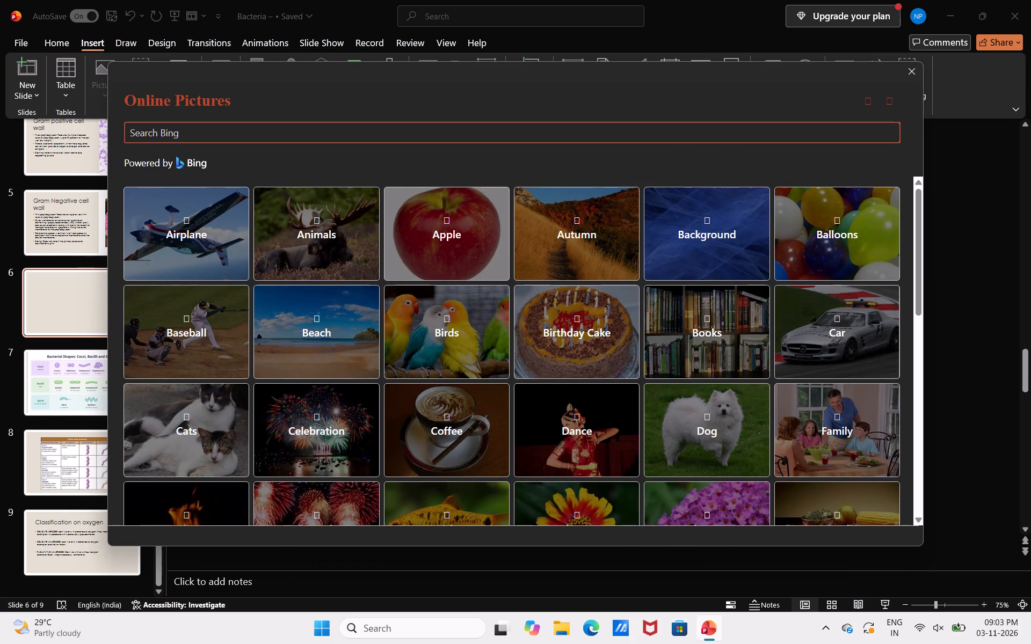
text(gra)
text(m positive gram negative)
key(space)
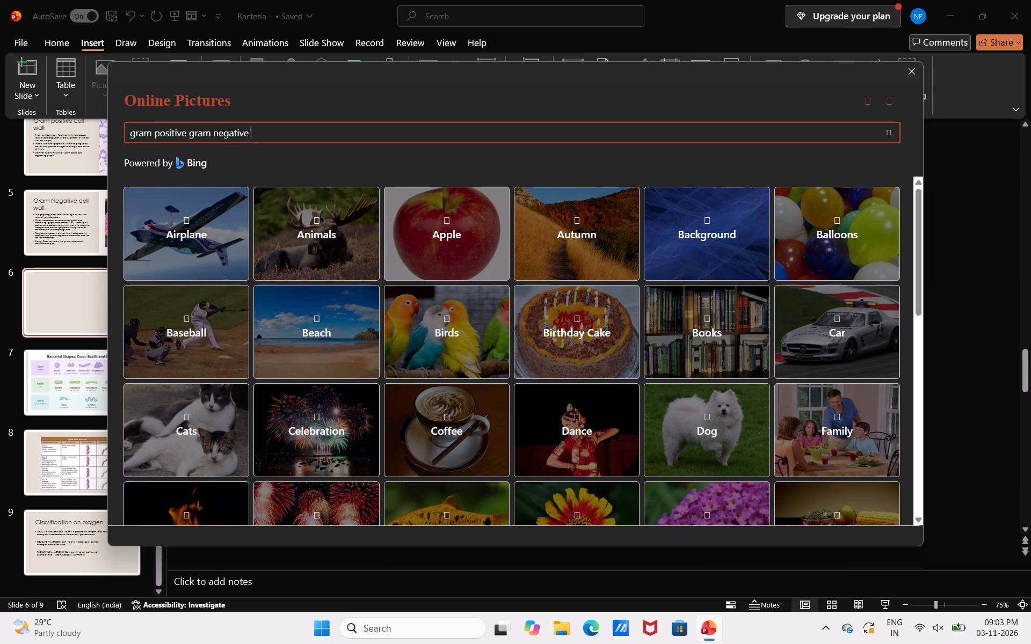
text(cell wall)
key(Return)
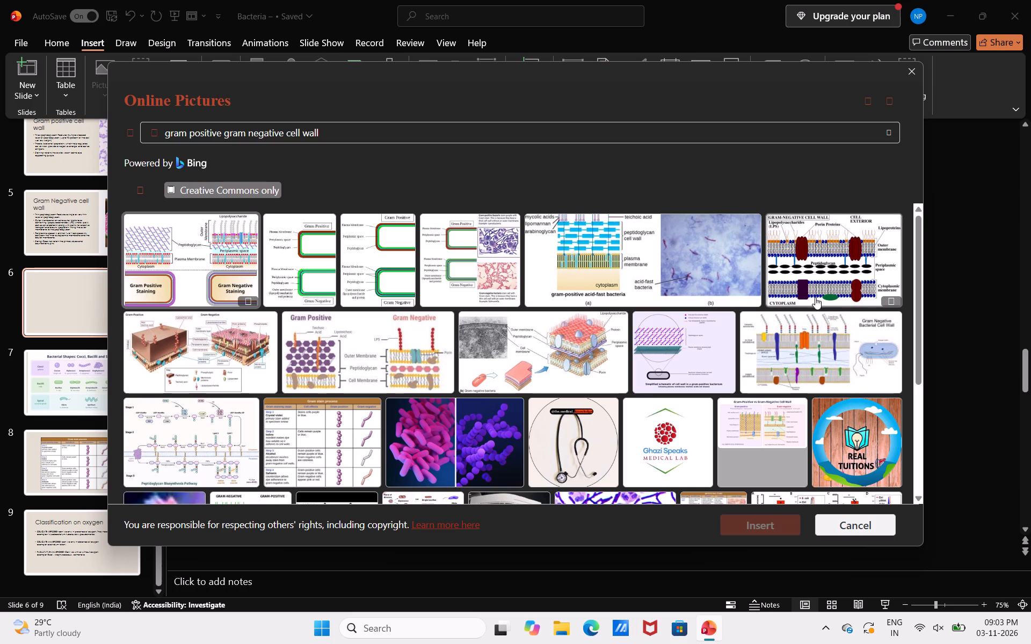
Look through the picture results and insert the Gram Positive and Gram Negative membrane comparison diagram on slide 6.
scroll(693, 408, down, 3)
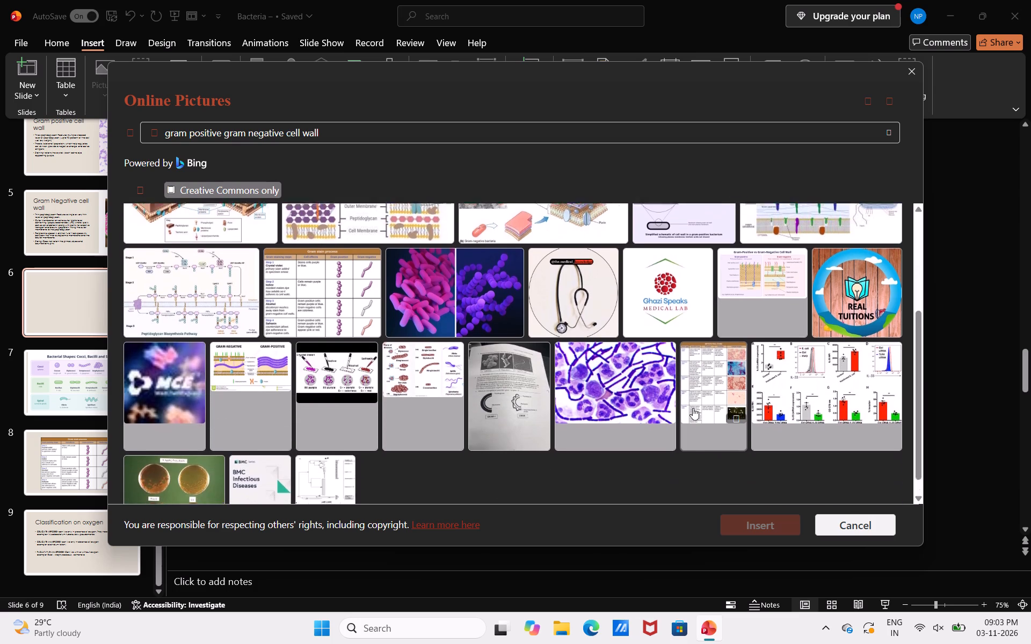
scroll(693, 408, down, 2)
scroll(693, 408, up, 1)
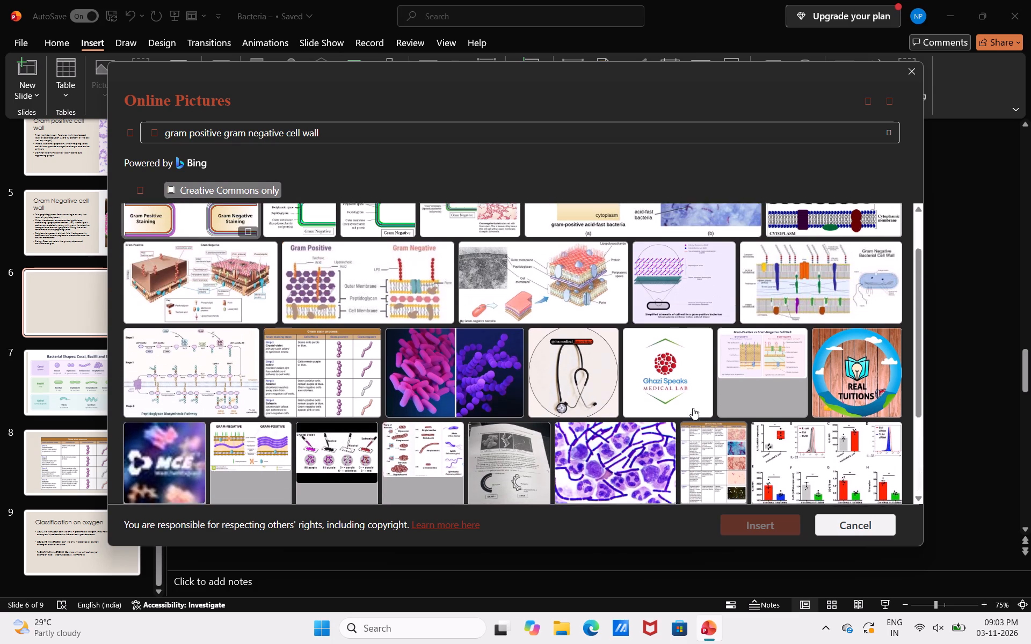
scroll(693, 408, up, 2)
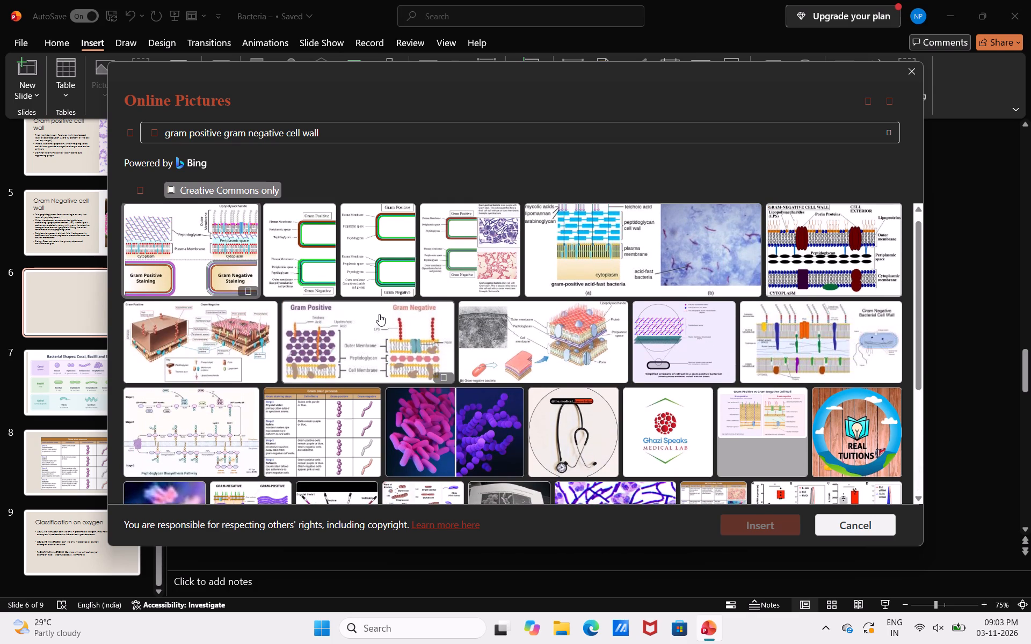
double_click(379, 314)
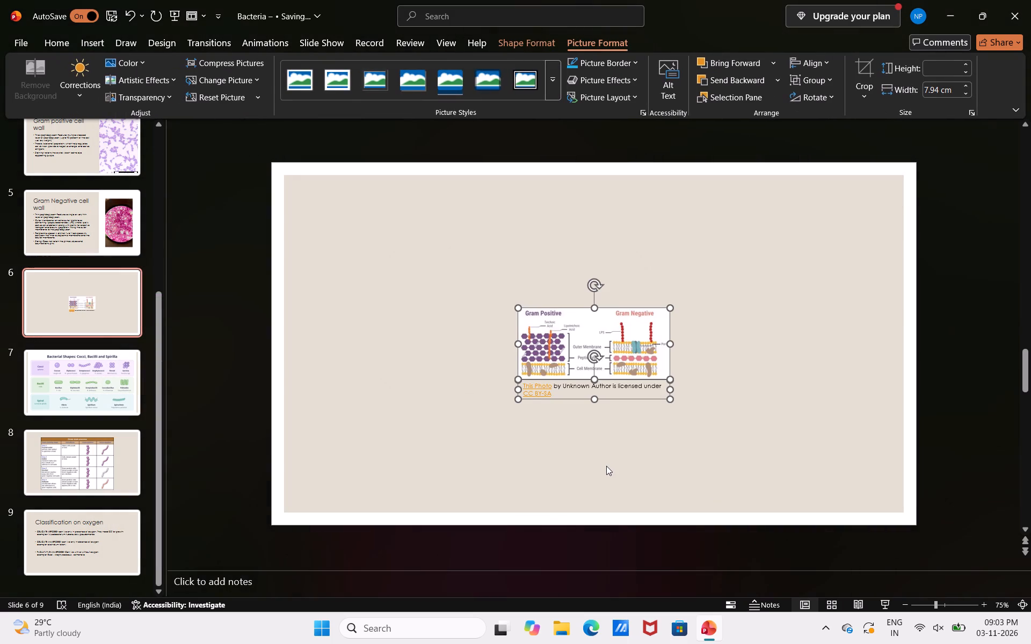
Delete the photo attribution text from the caption under the inserted cell wall diagram.
click(558, 394)
key(BackSpace)
key(BackSpace)
key(BackSpace)
key(BackSpace)
key(BackSpace)
key(BackSpace)
key(BackSpace)
key(BackSpace)
key(BackSpace)
key(BackSpace)
key(BackSpace)
key(BackSpace)
key(BackSpace)
key(BackSpace)
key(BackSpace)
key(BackSpace)
key(BackSpace)
key(BackSpace)
key(BackSpace)
key(BackSpace)
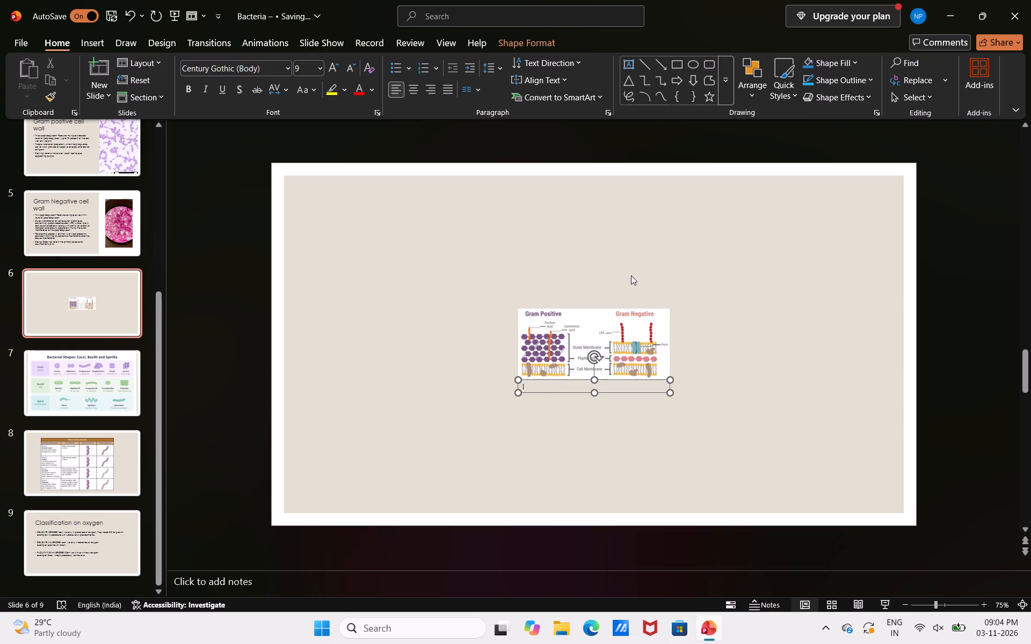
Enlarge the cell wall diagram to about half the slide's width and move it toward the middle of slide 6.
click(579, 346)
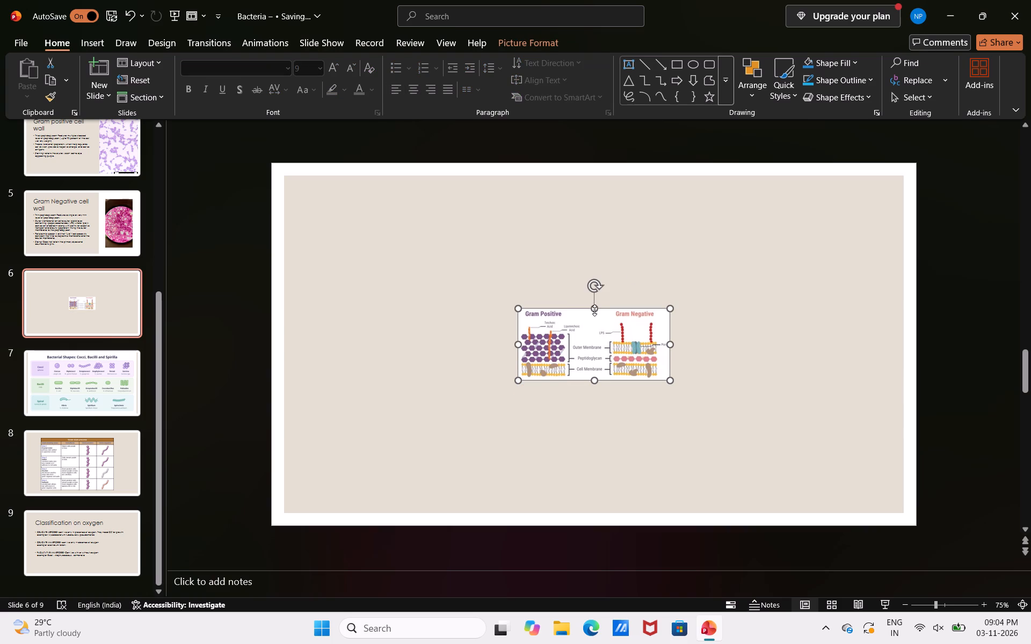
drag(593, 307, 595, 253)
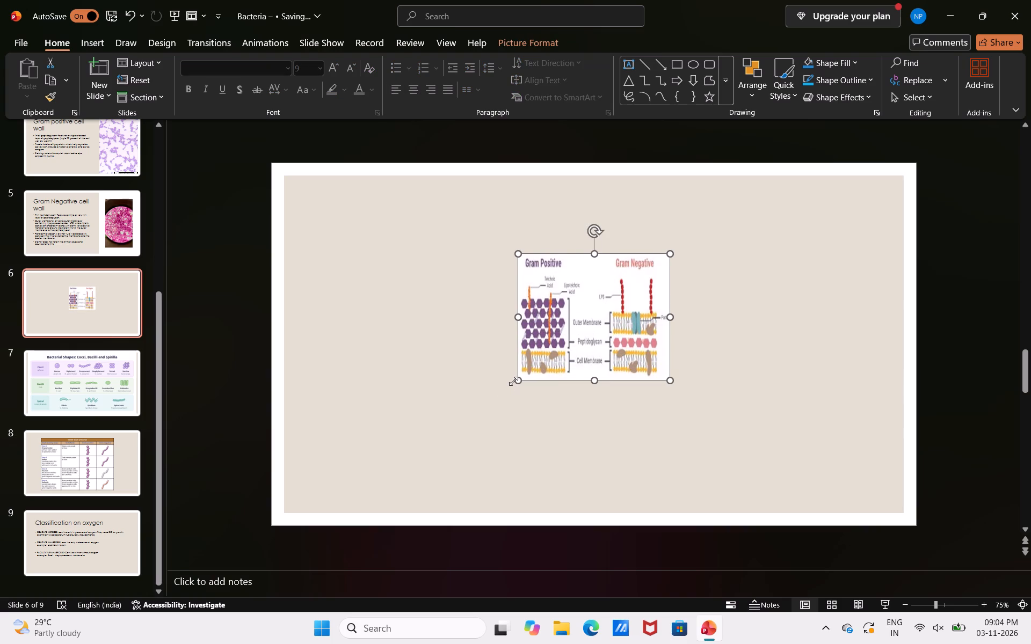
drag(513, 380, 368, 393)
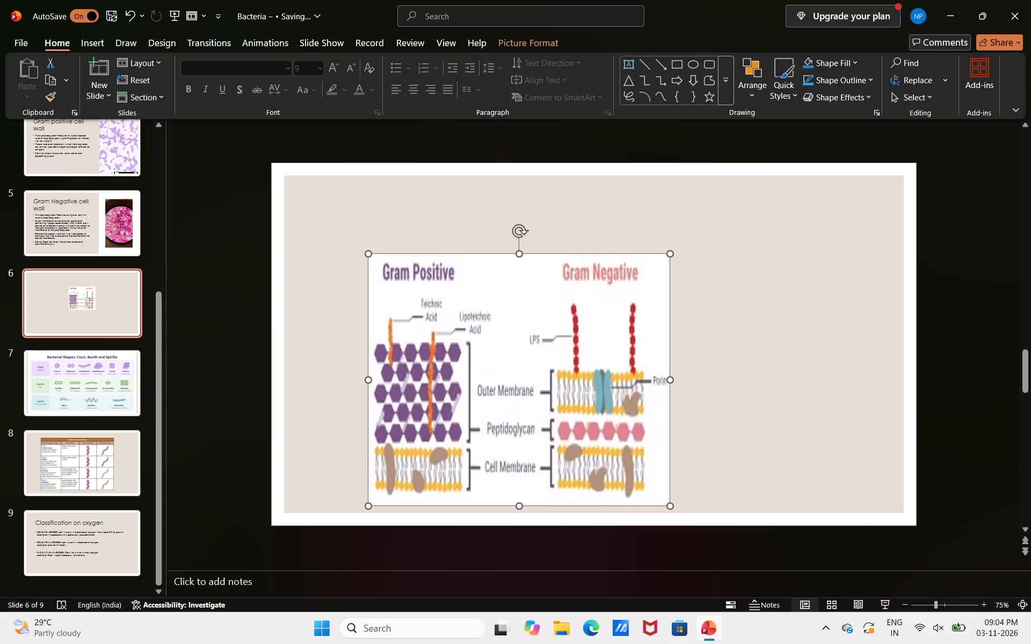
drag(663, 259, 699, 236)
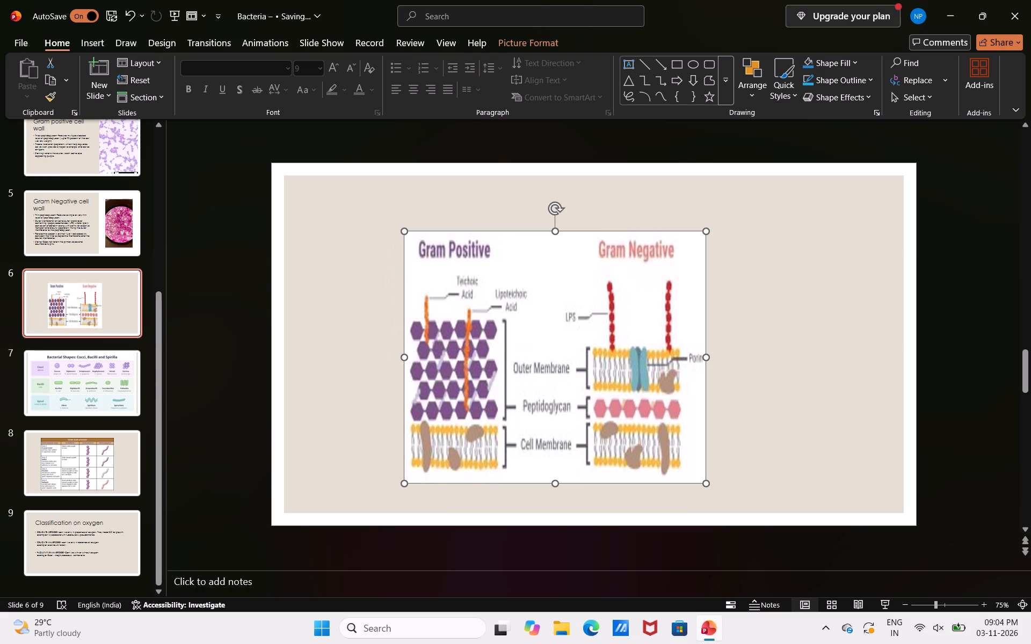
drag(600, 290, 606, 280)
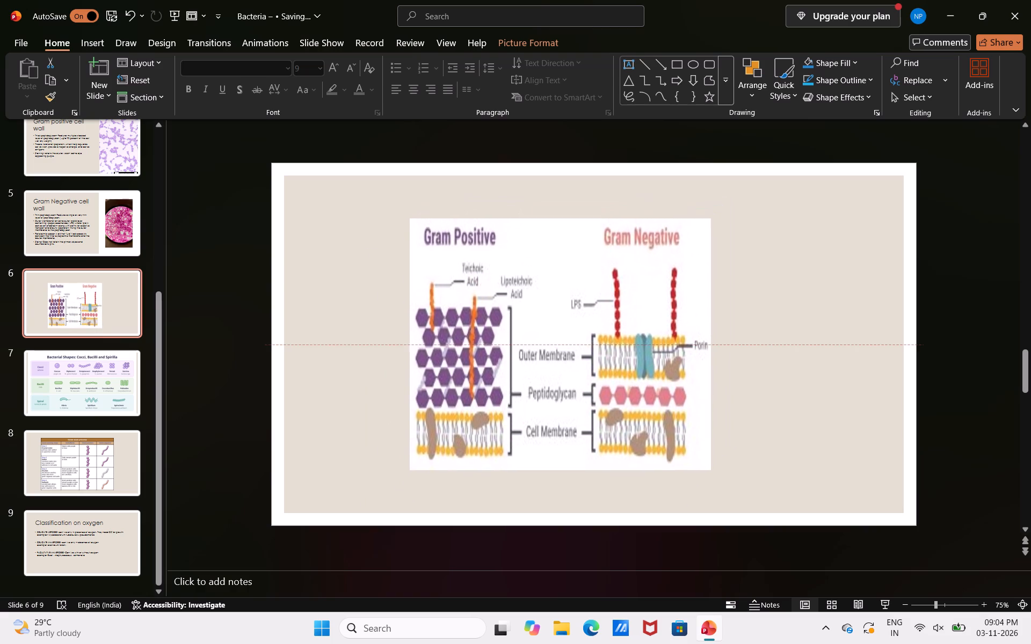
drag(606, 280, 616, 276)
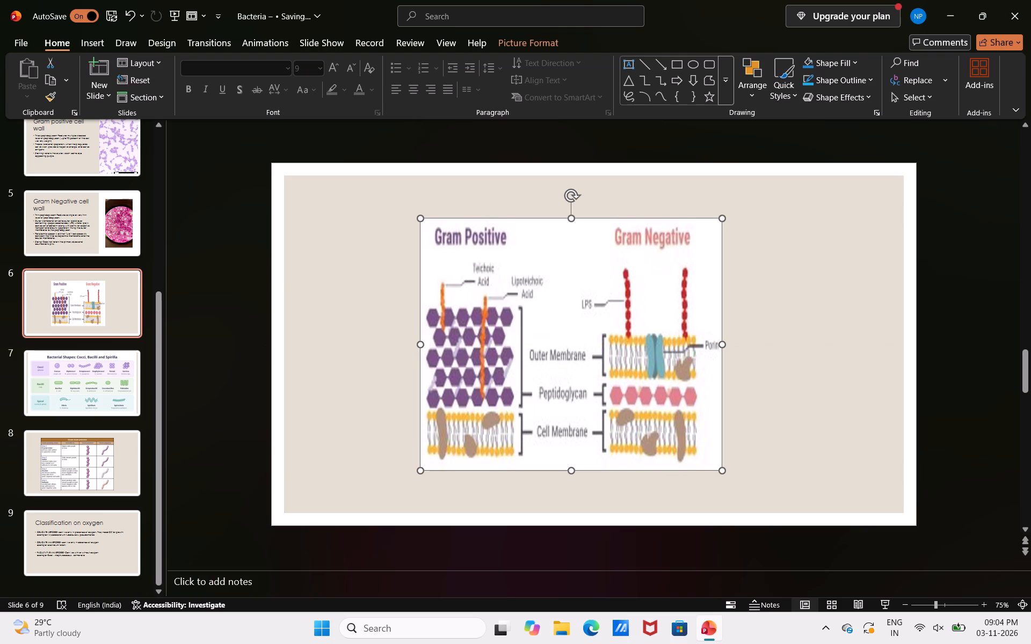
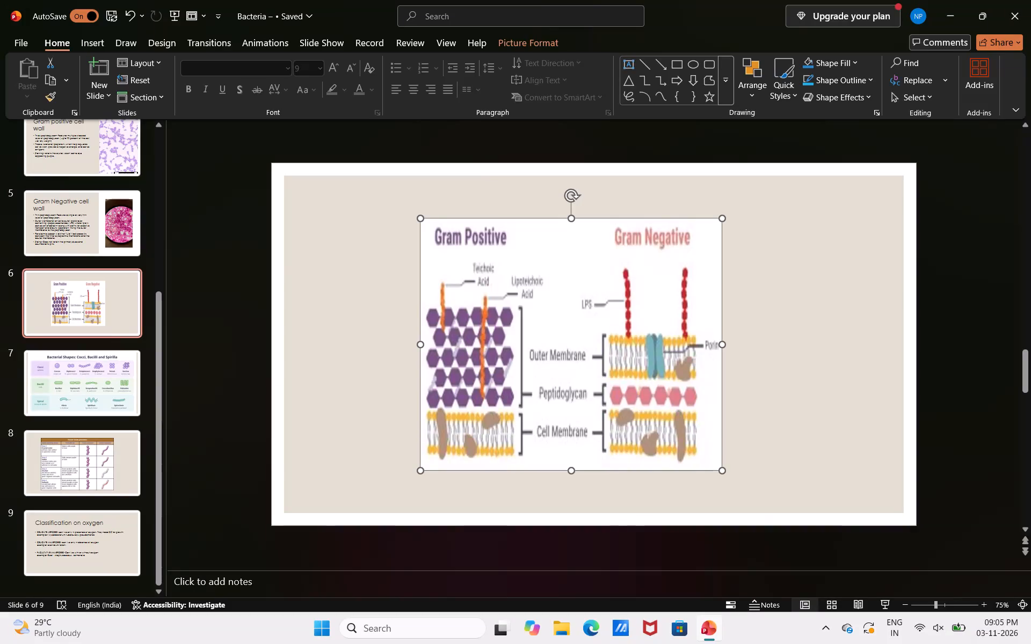
Widen the Gram Positive and Gram Negative diagram to about two-thirds of slide 6's width and reposition it near the slide's centre.
drag(721, 345, 722, 345)
drag(722, 345, 832, 350)
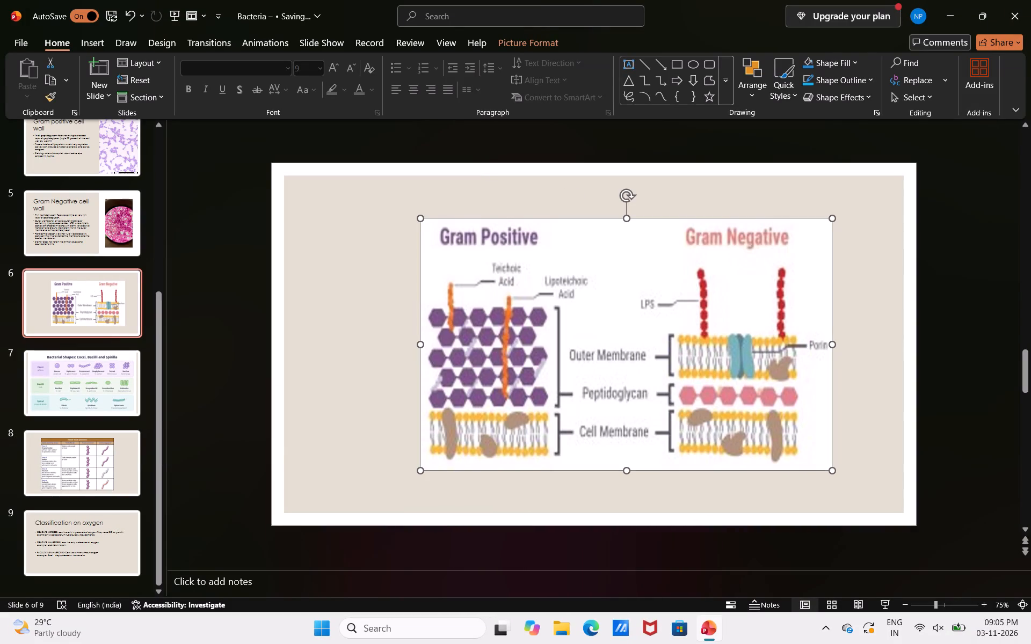
scroll(678, 357, left, 1)
drag(678, 357, 612, 326)
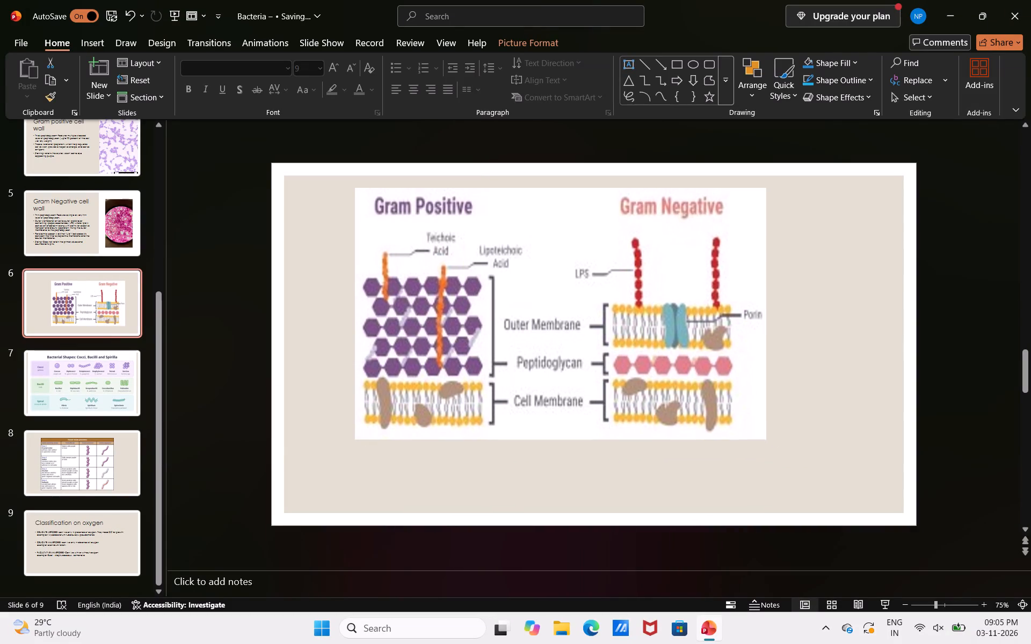
drag(612, 326, 628, 346)
scroll(612, 326, left, 1)
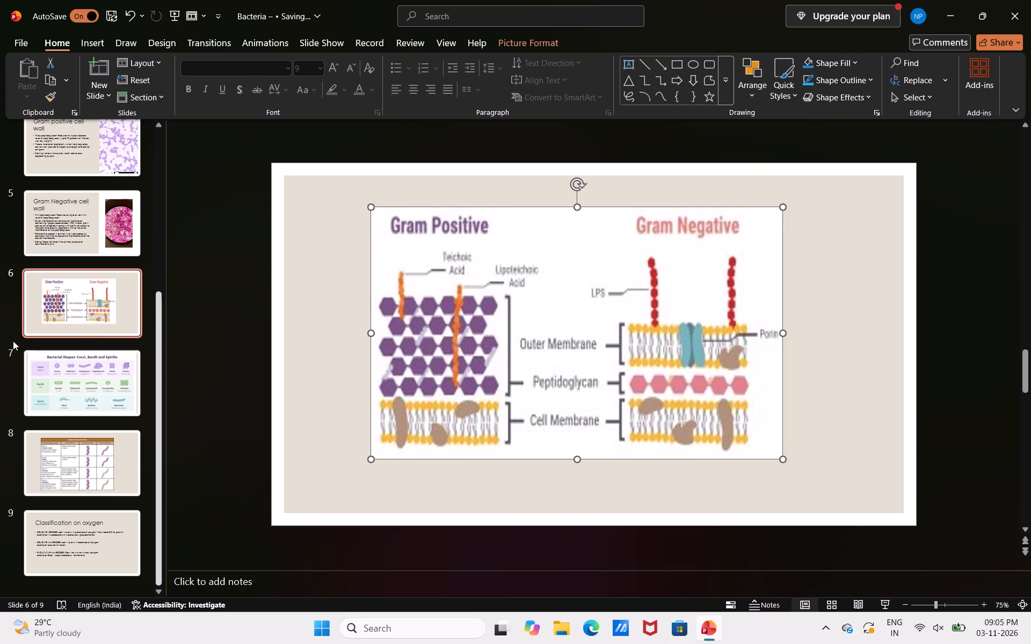
Play the slide show from the title slide through the "Classification on oxygen" slide to review the presentation, and return to editing.
scroll(13, 341, up, 8)
double_click(88, 157)
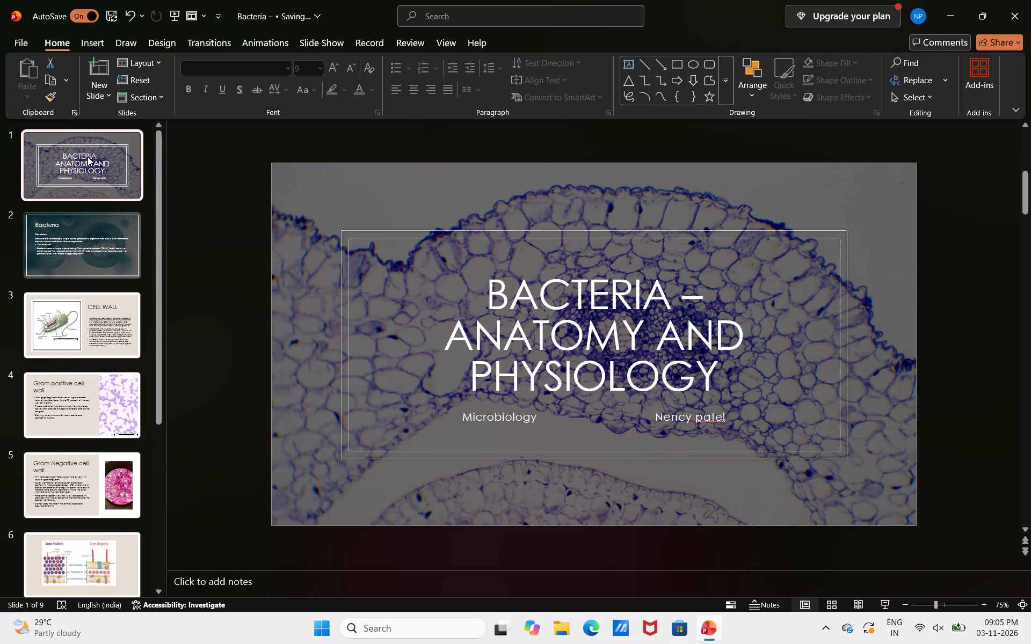
click(88, 157)
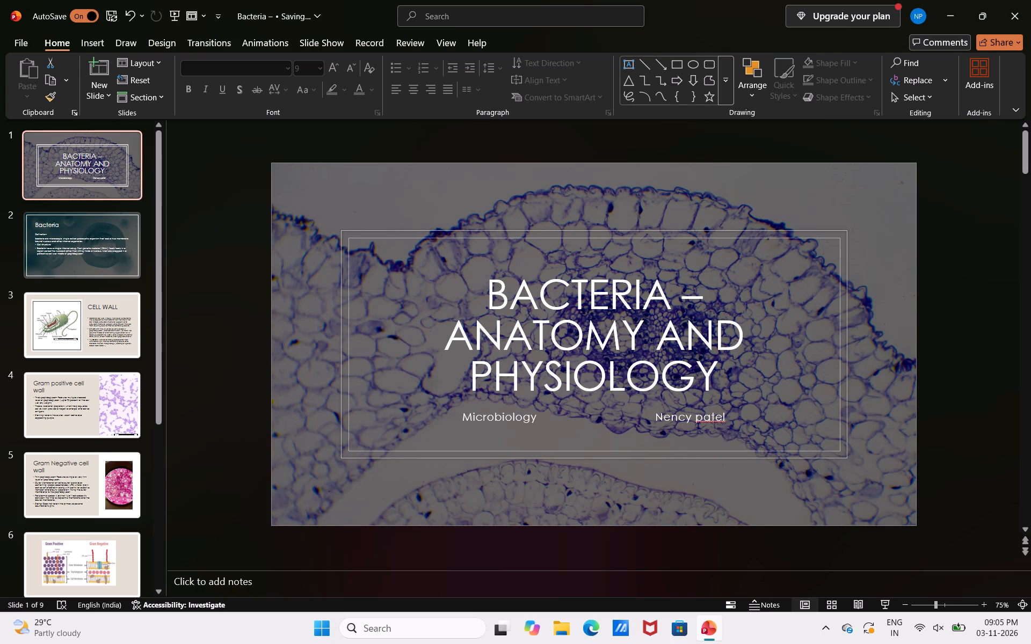
click(878, 603)
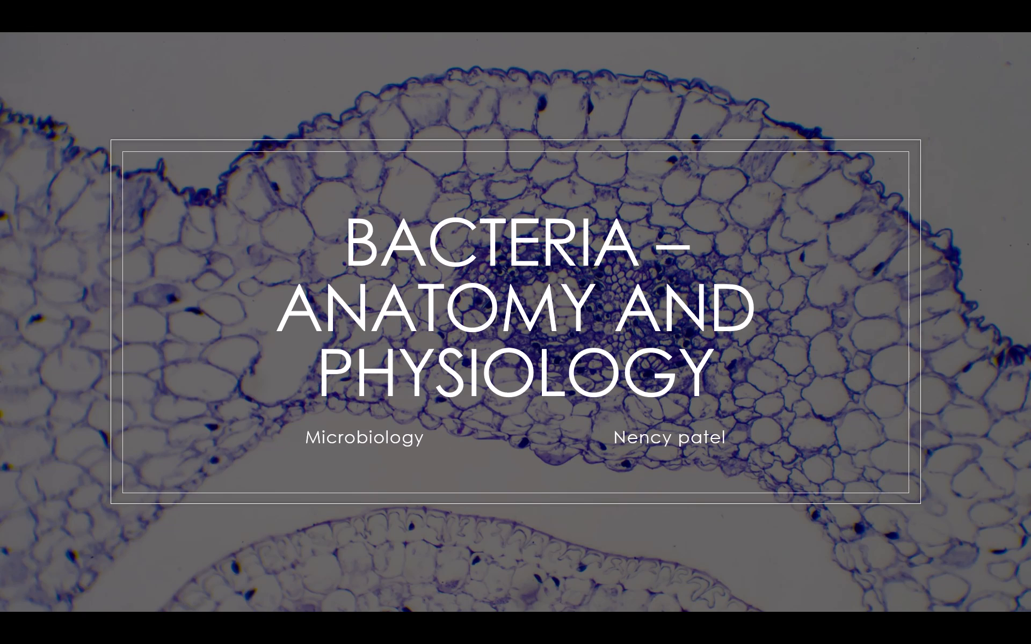
key(Right)
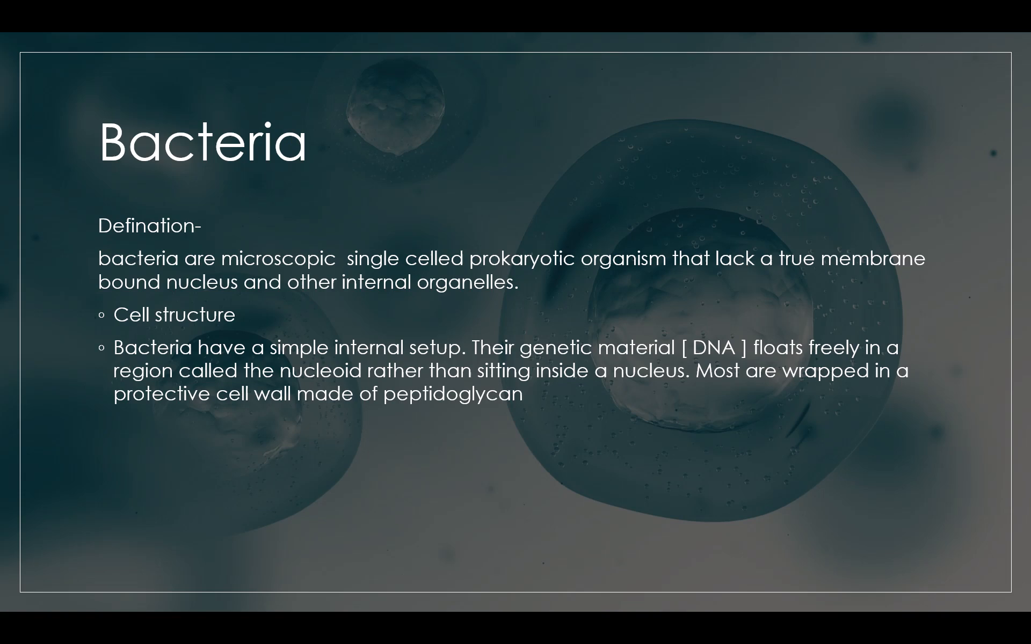
key(Right)
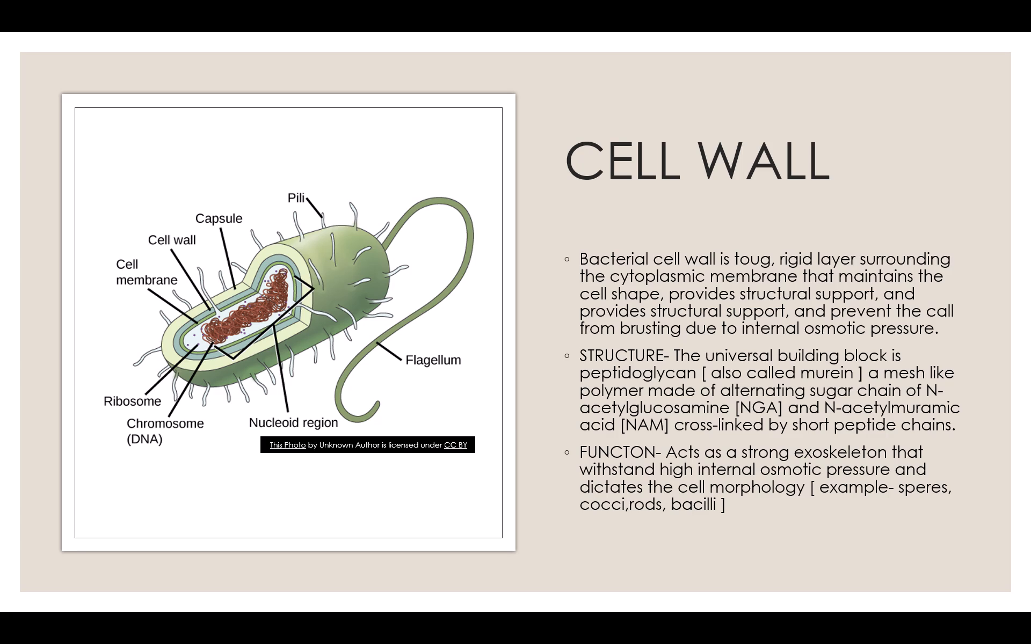
key(Right)
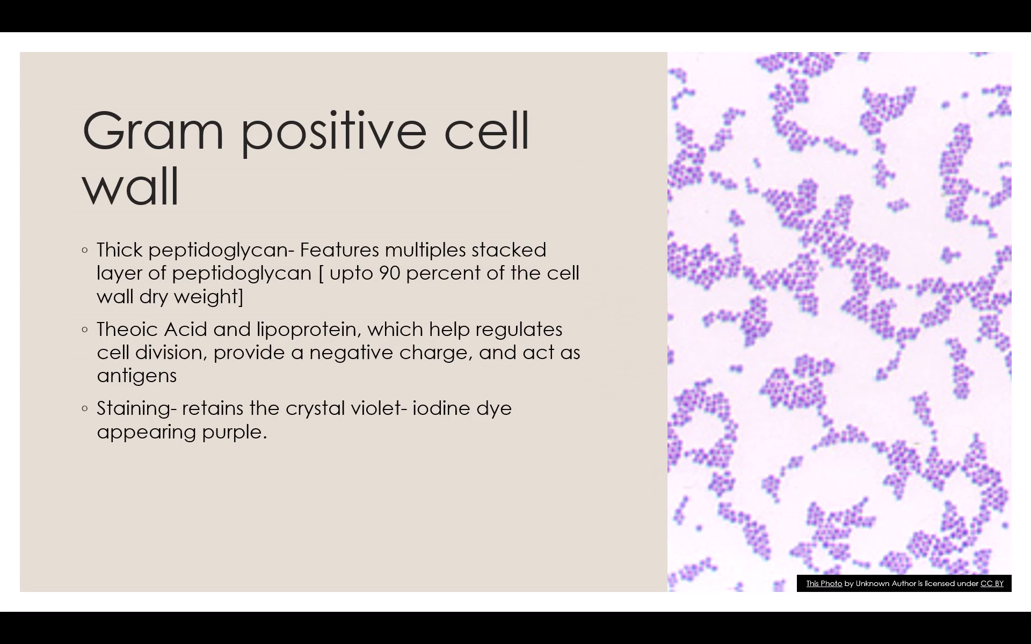
key(Right)
key(Right)
key(Right)
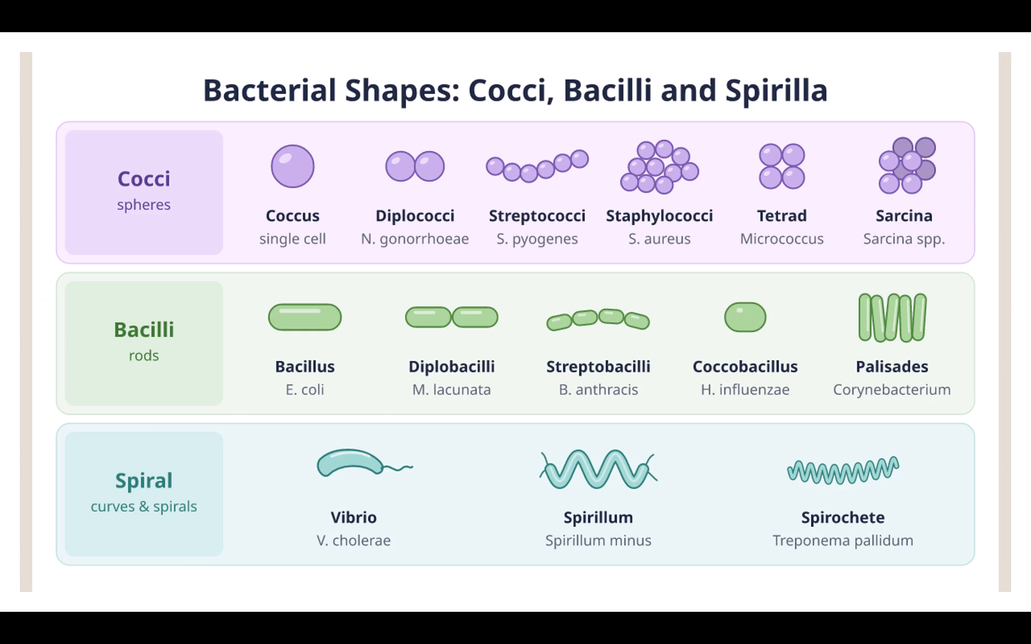
key(Right)
key(Right)
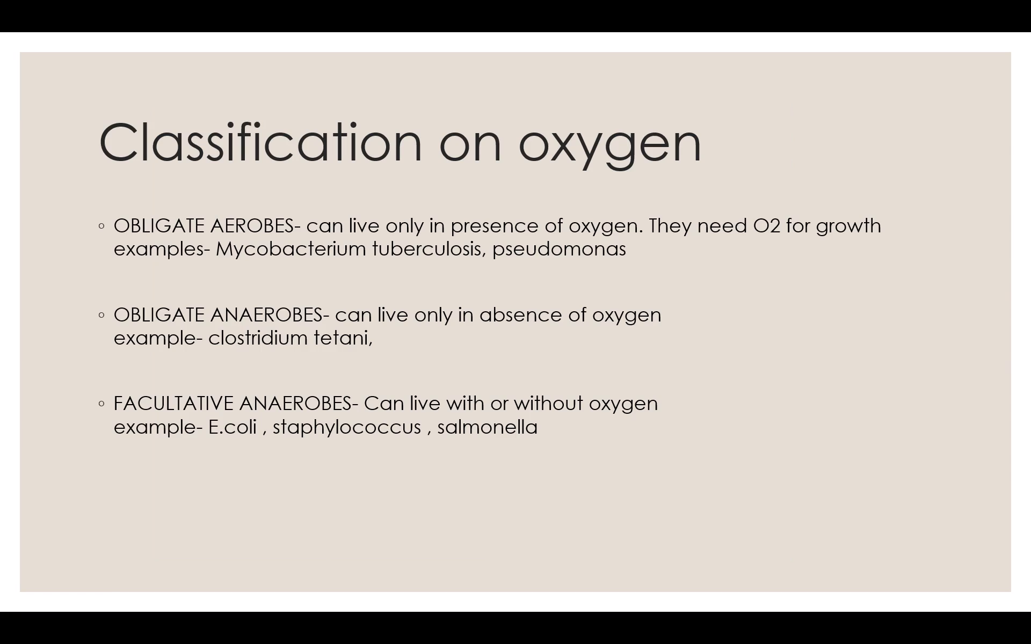
key(Right)
key(Left)
key(Escape)
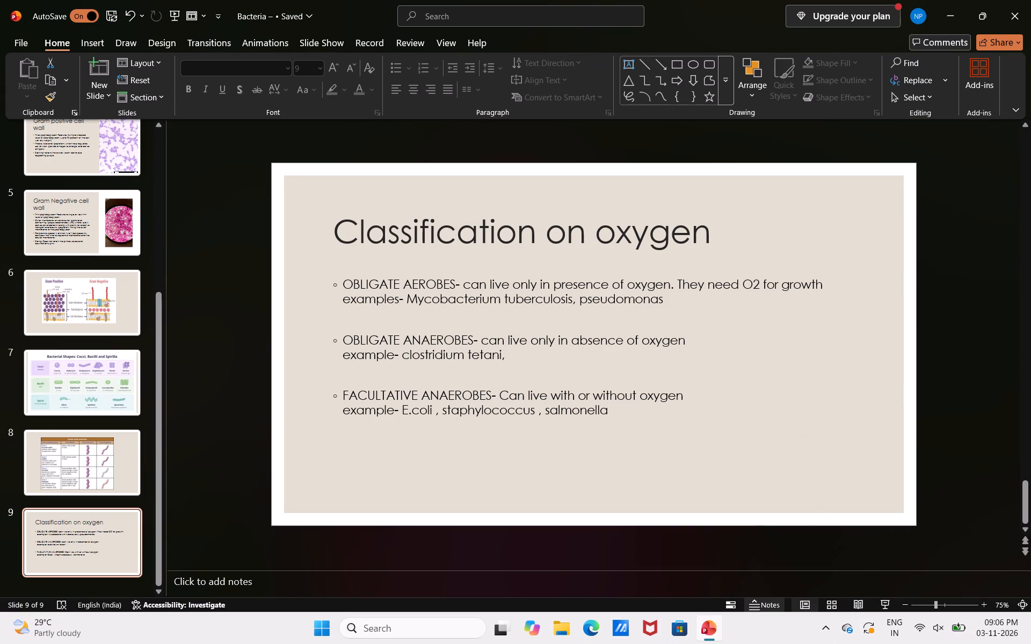
Add a new slide with the Title and Content layout after the "Classification on oxygen" slide.
scroll(108, 398, down, 1)
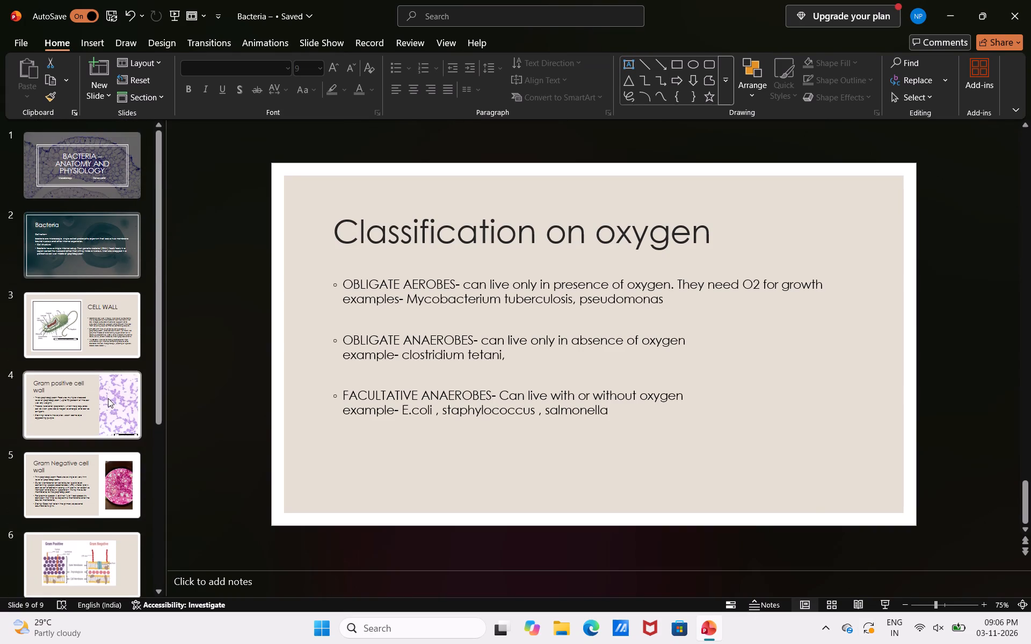
scroll(108, 398, down, 1)
scroll(74, 524, down, 3)
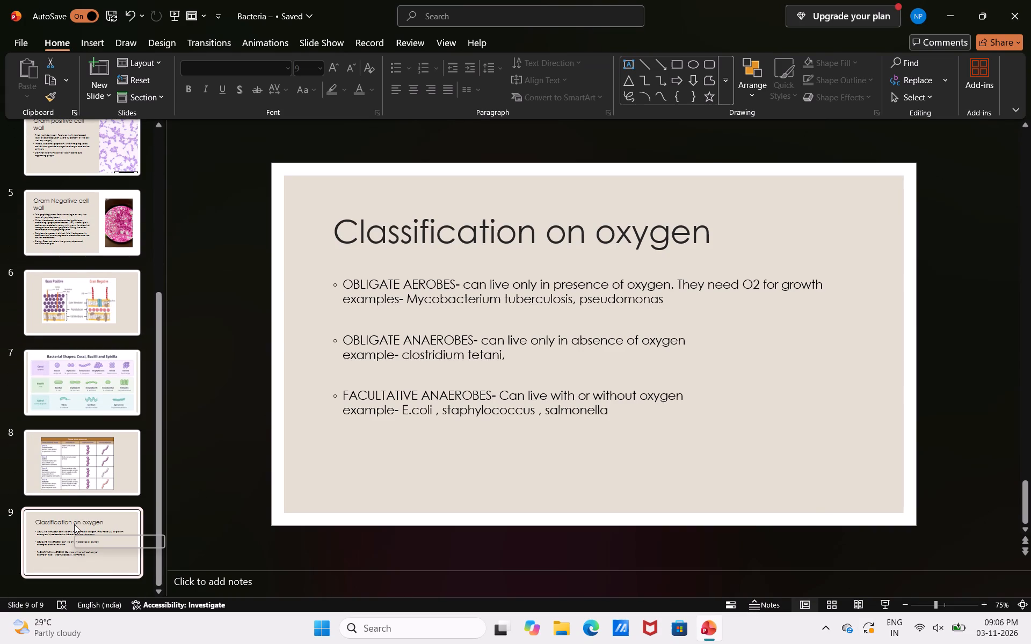
click(101, 94)
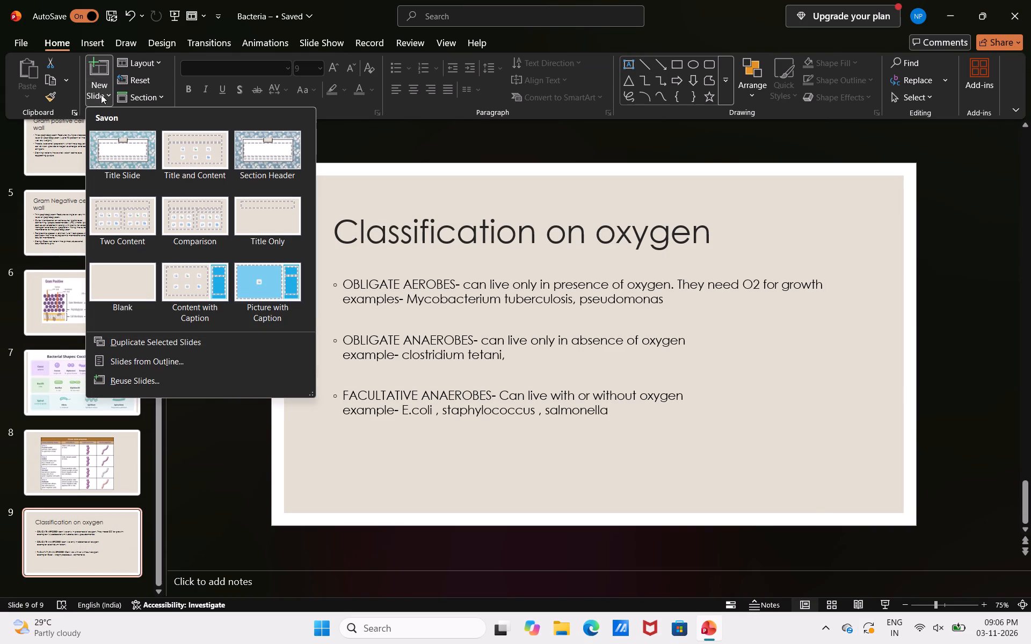
click(198, 167)
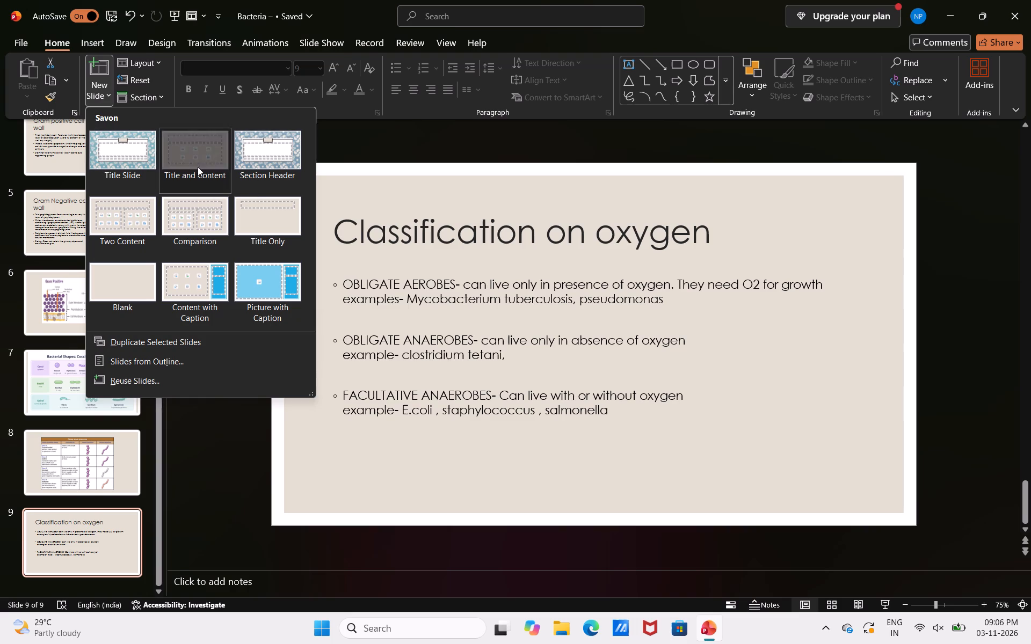
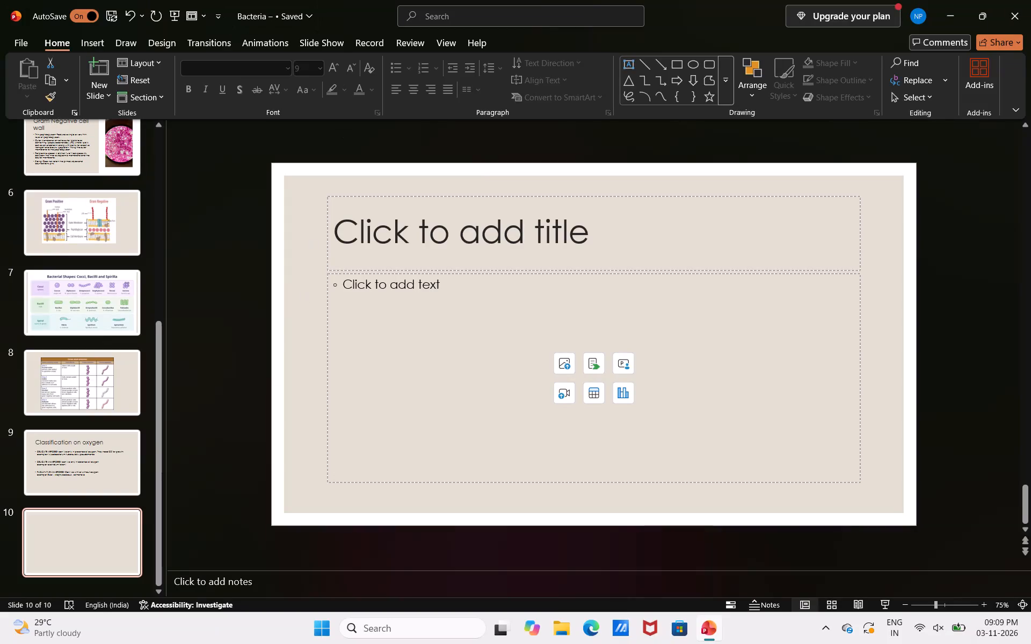
Enter "Different structures of bacterial cell" as the title of slide 10.
click(388, 226)
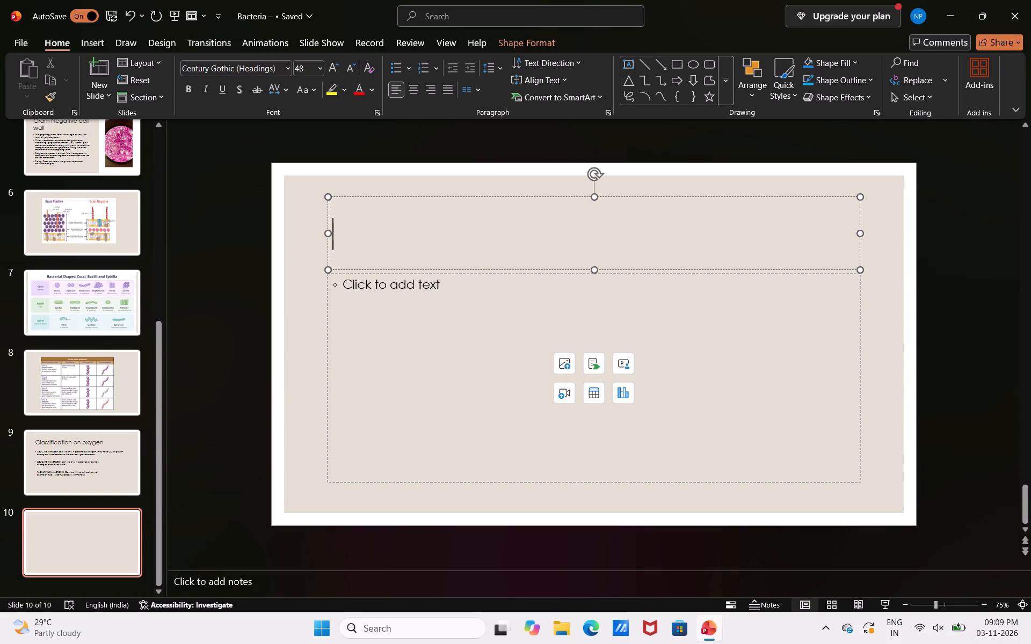
text(differeny)
key(space)
key(BackSpace)
key(BackSpace)
text(t structures)
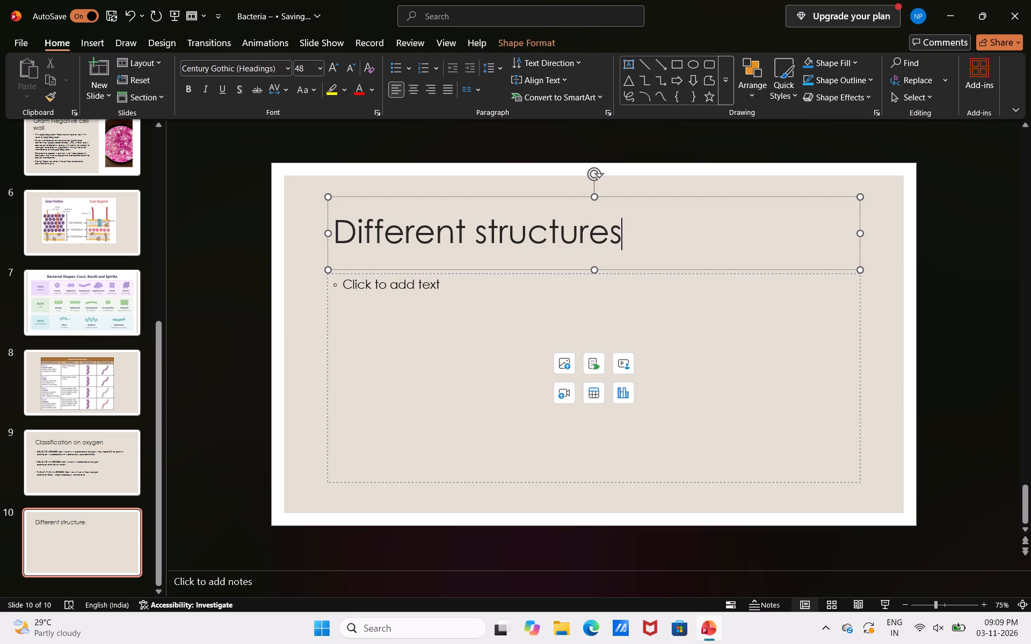
key(space)
text(of bacterial cell)
key(space)
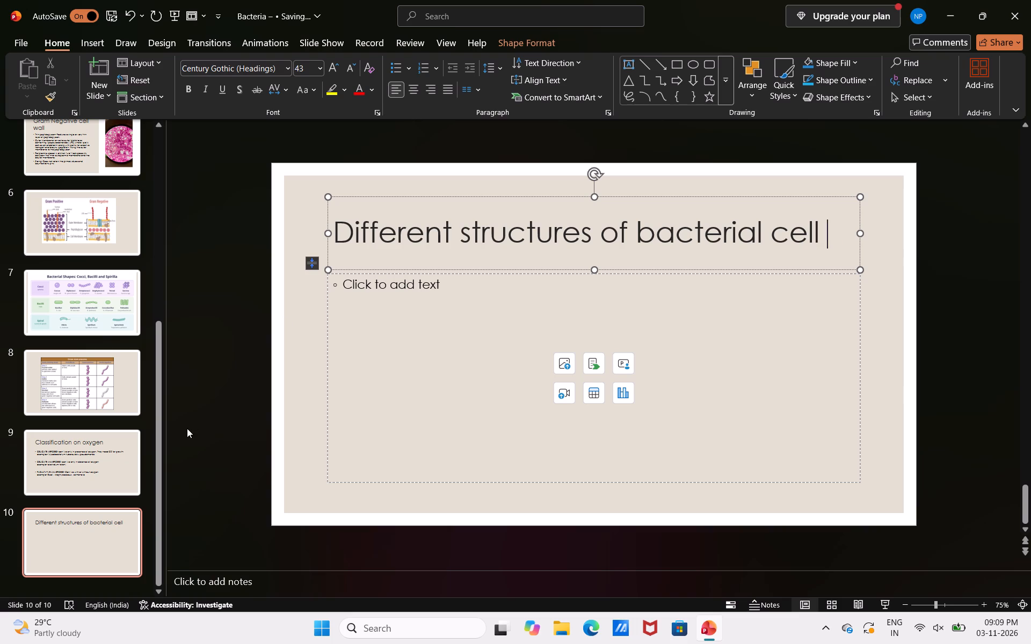
Open the content placeholder below the title on slide 10 for text entry.
click(429, 293)
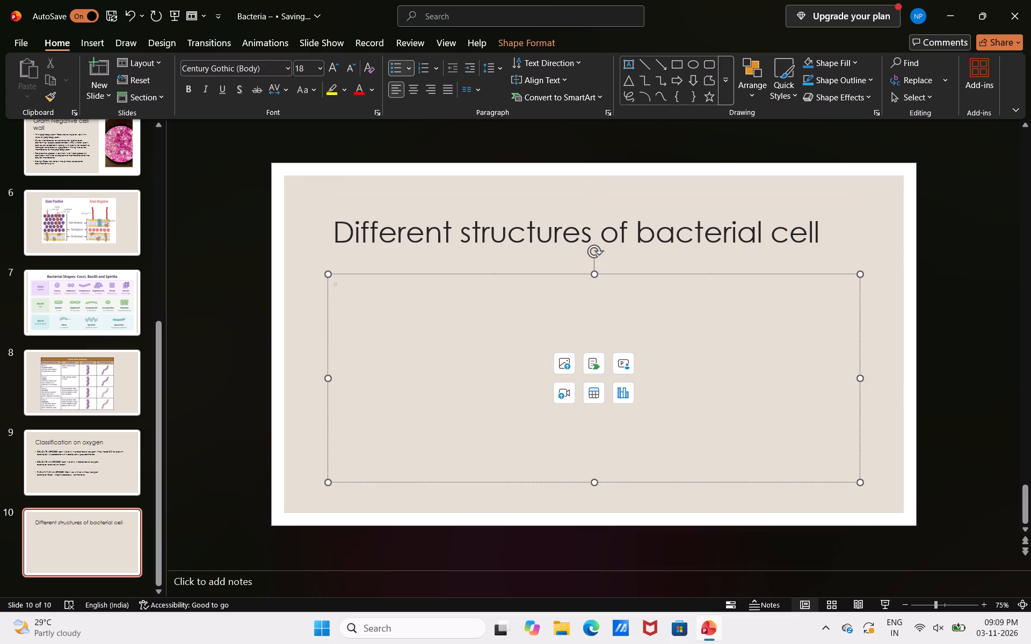
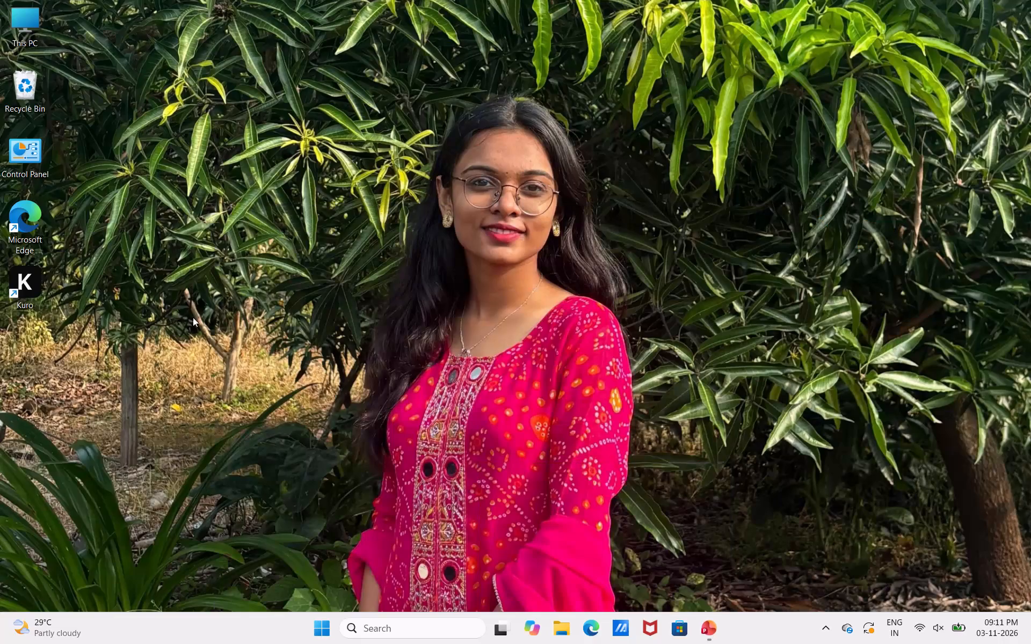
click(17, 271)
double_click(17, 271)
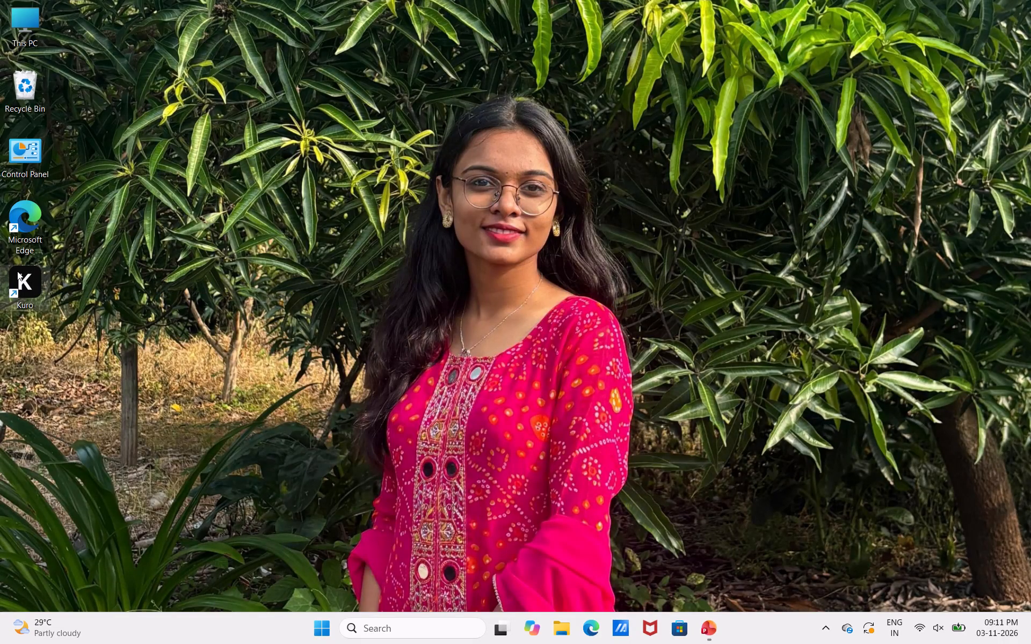
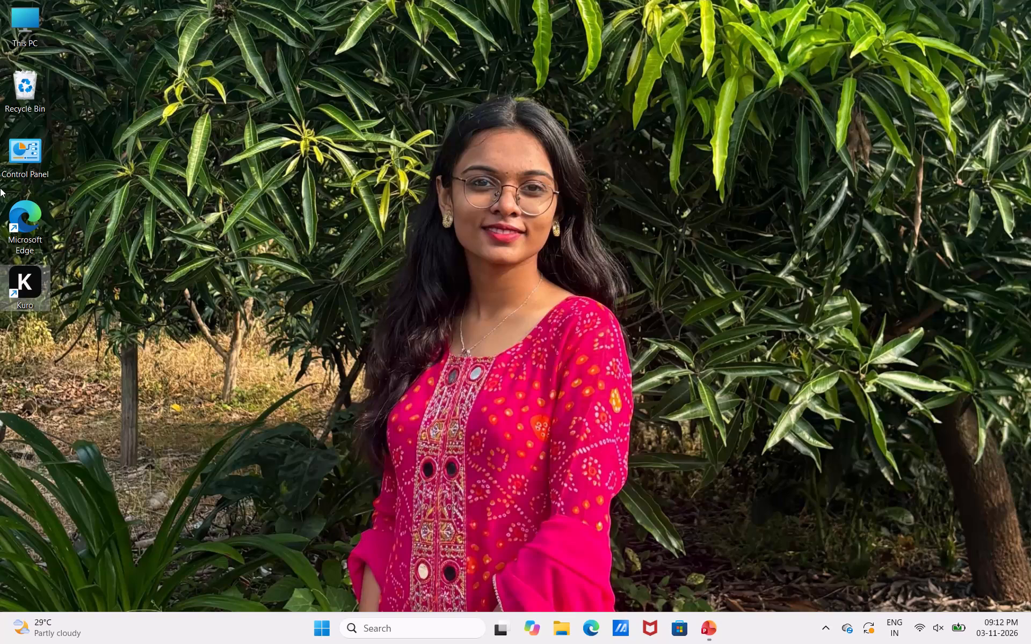
Launch the Kuro application from its desktop shortcut.
click(32, 271)
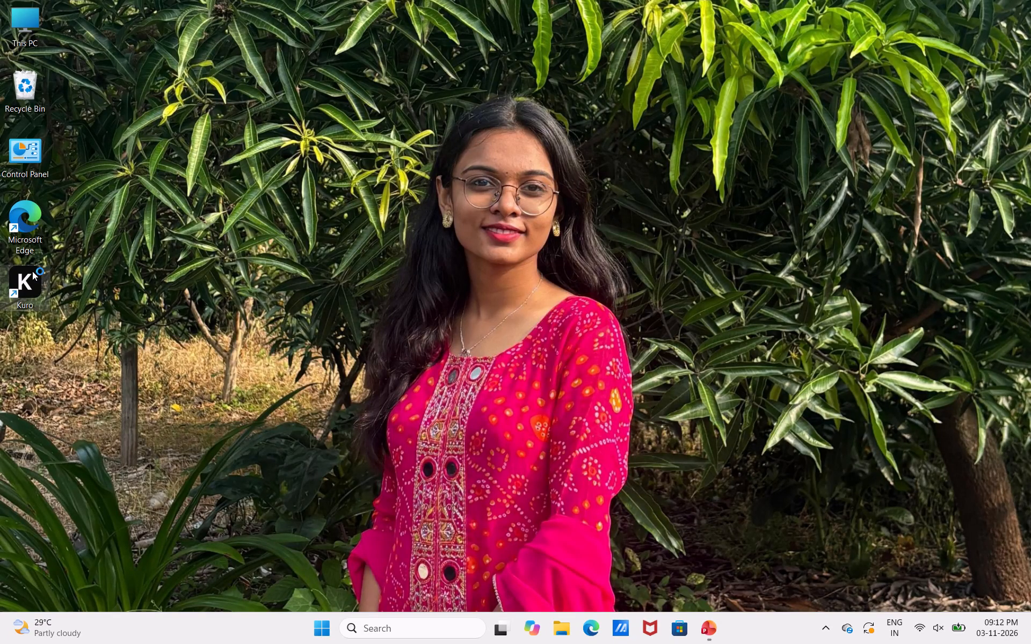